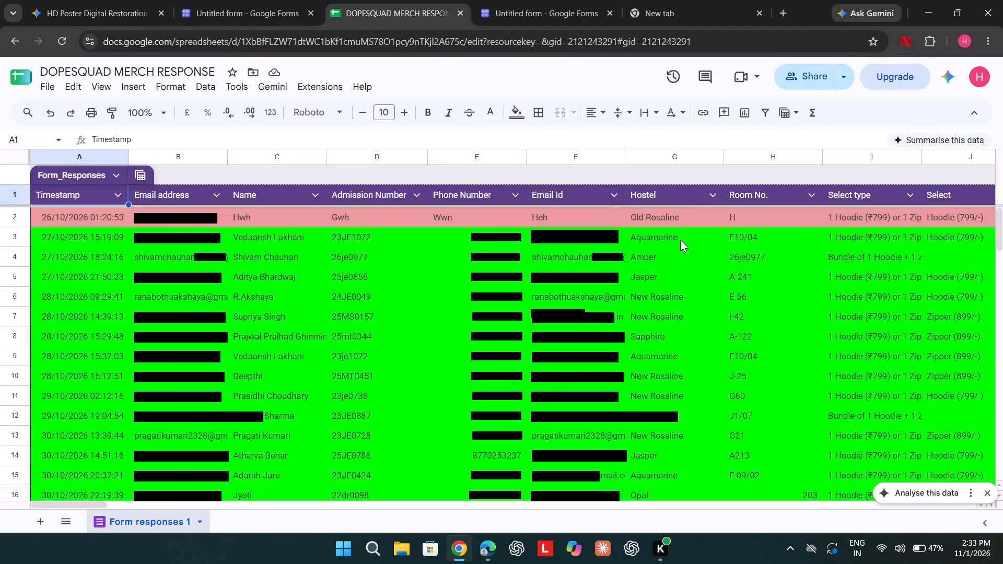
Examine the DOPESQUAD MERCH RESPONSE sheet's order rows, covering hostel, room, type, design, size and colour.
scroll(680, 240, "left", 3)
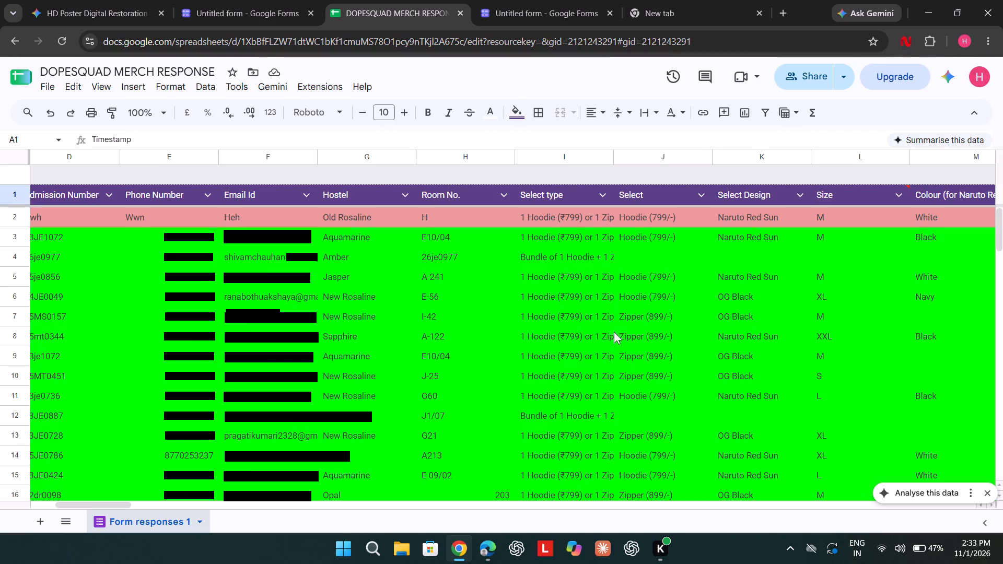
scroll(612, 394, "down", 2)
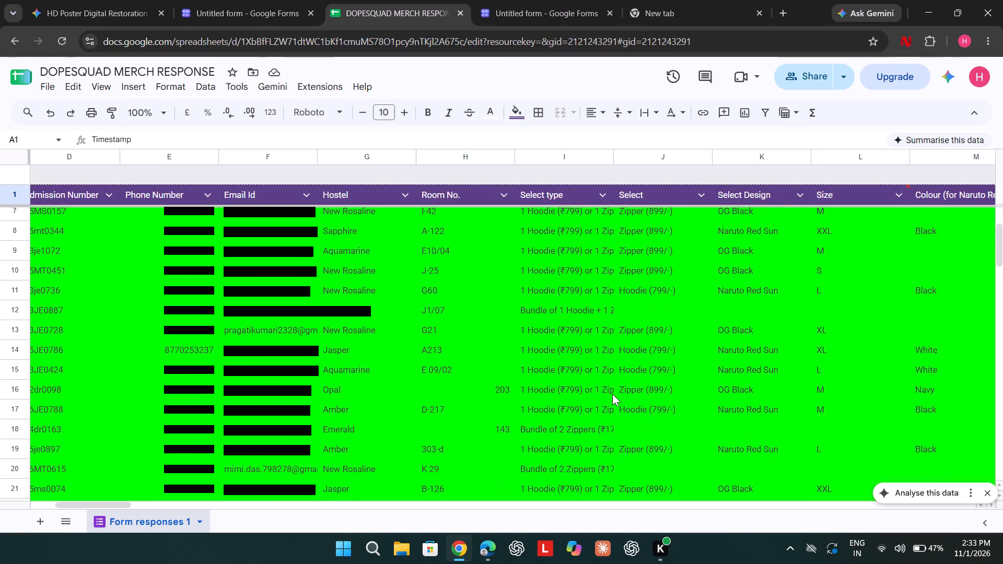
scroll(612, 394, "down", 1)
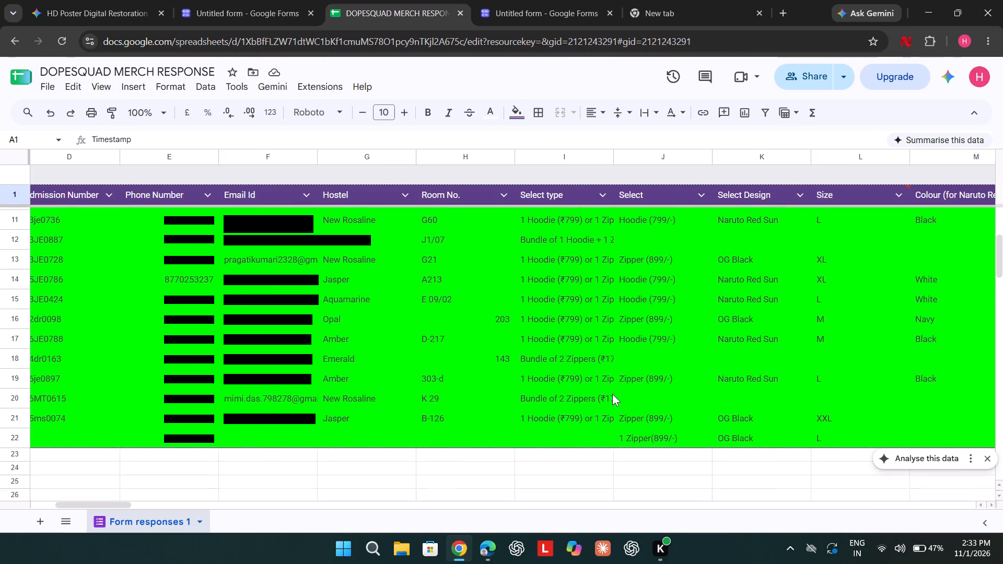
scroll(612, 394, "down", 1)
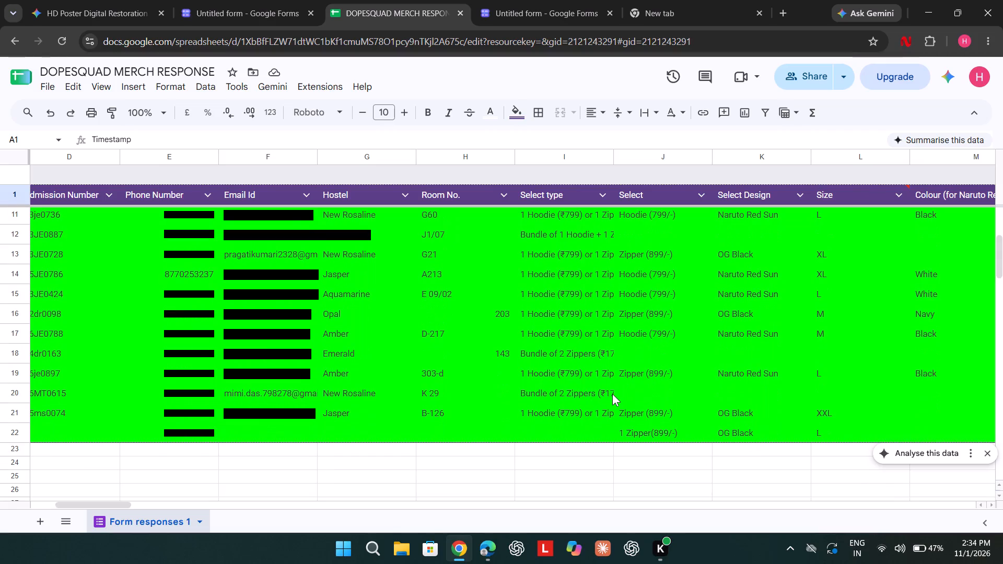
scroll(612, 394, "up", 4)
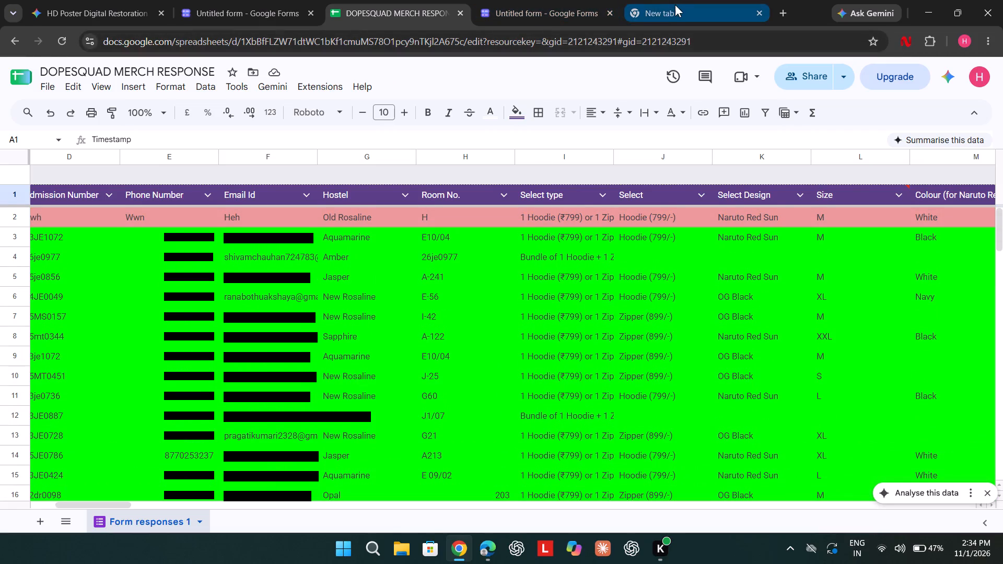
Open the response spreadsheet linked to the Dopesquad × OffCampus × Naruto form and look over its order rows.
left_click(527, 23)
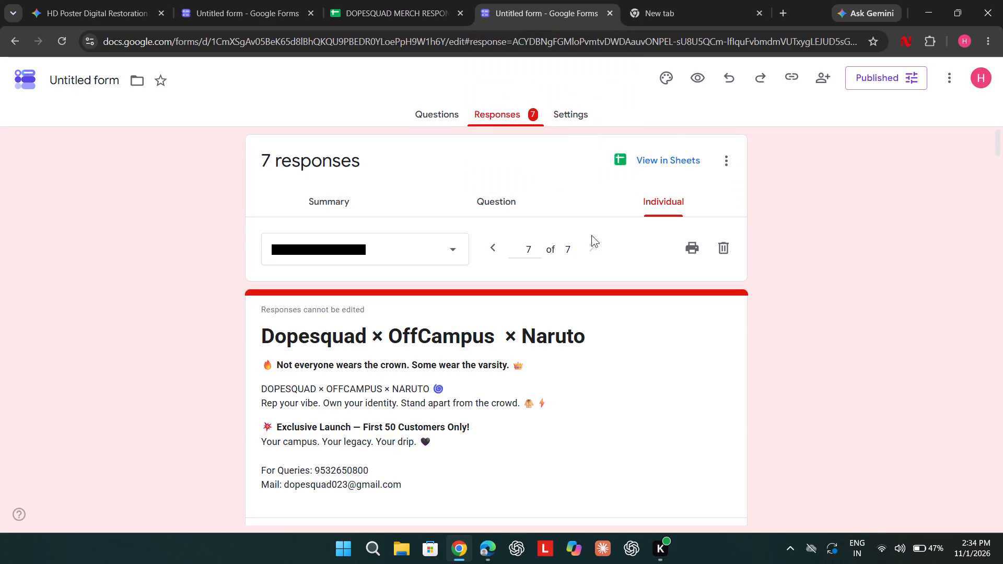
left_click(640, 162)
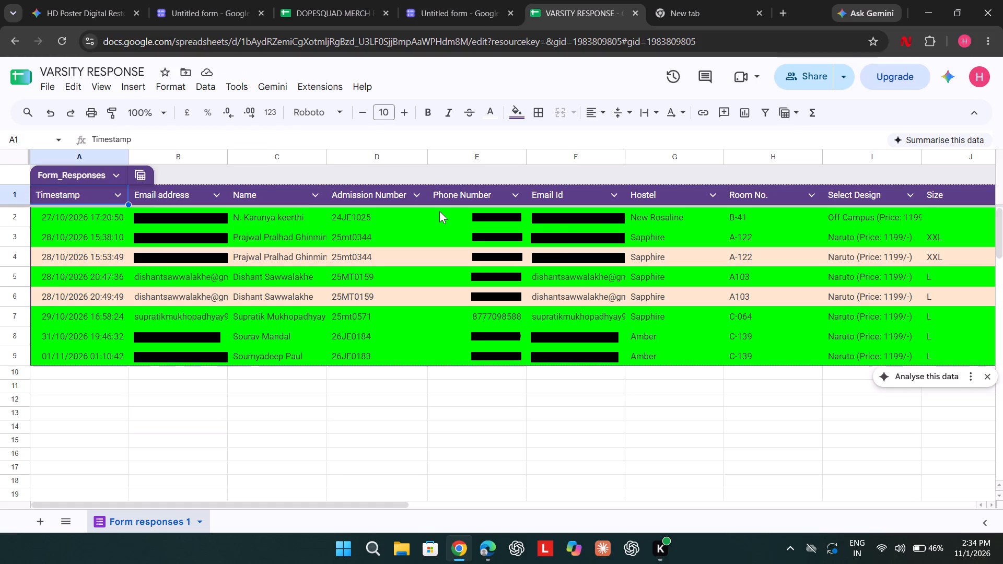
scroll(439, 211, "right", 1)
Return to the Dopesquad × OffCampus × Naruto form and reload its individual responses.
left_click(433, 0)
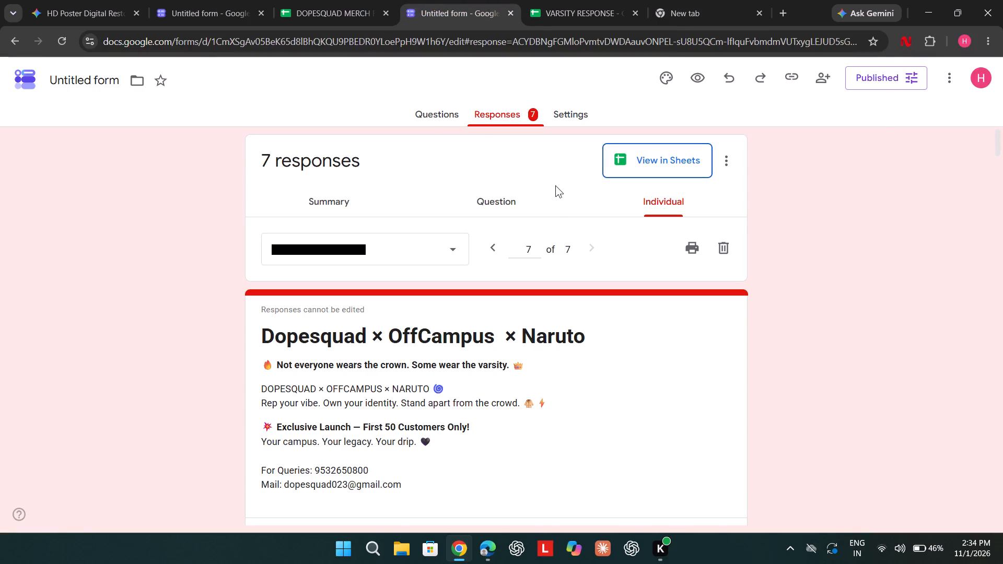
key("F6")
key("F5")
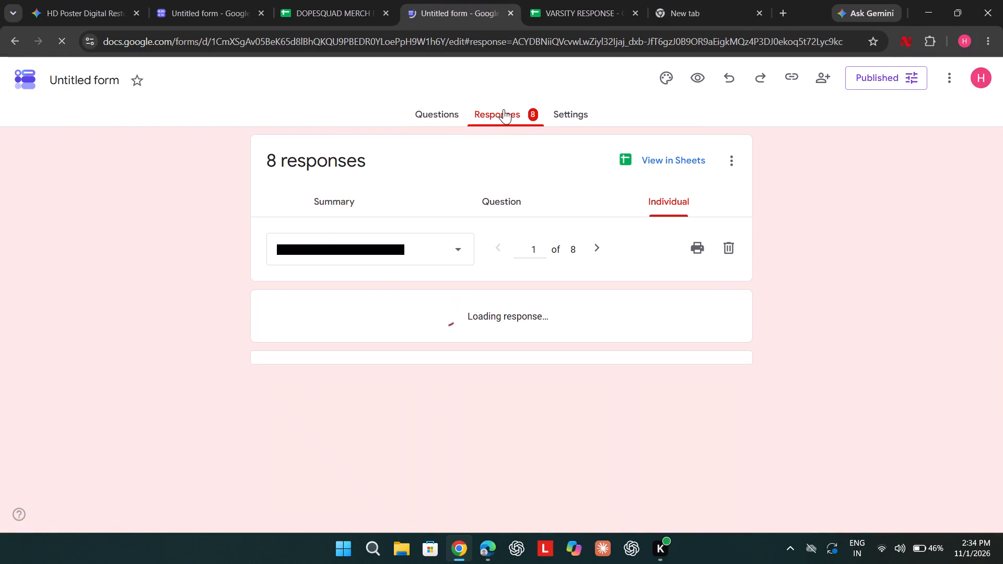
left_click(503, 109)
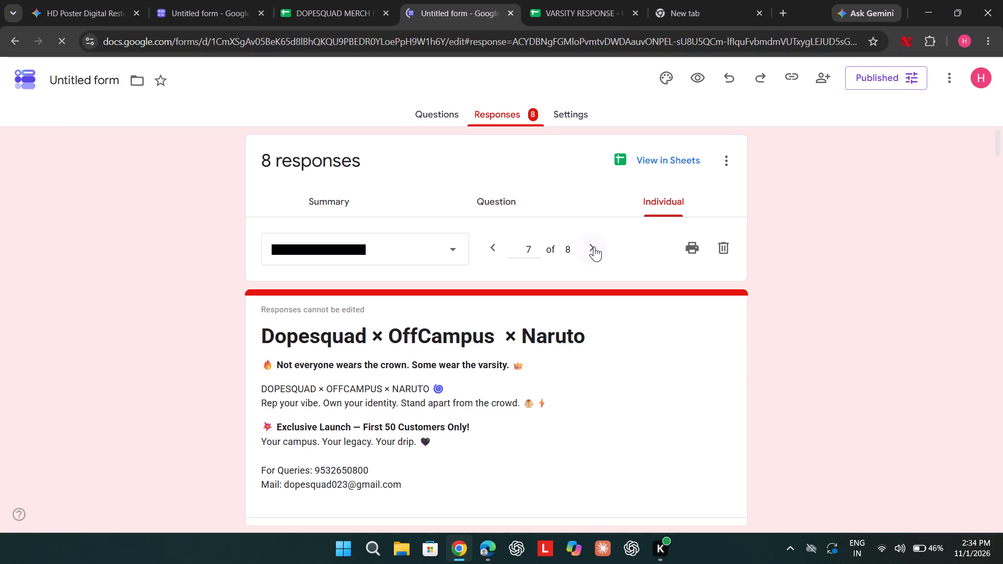
Go to individual response 8 and examine its answers, including hostel, size and name to be printed.
left_click(594, 245)
scroll(614, 351, "down", 6)
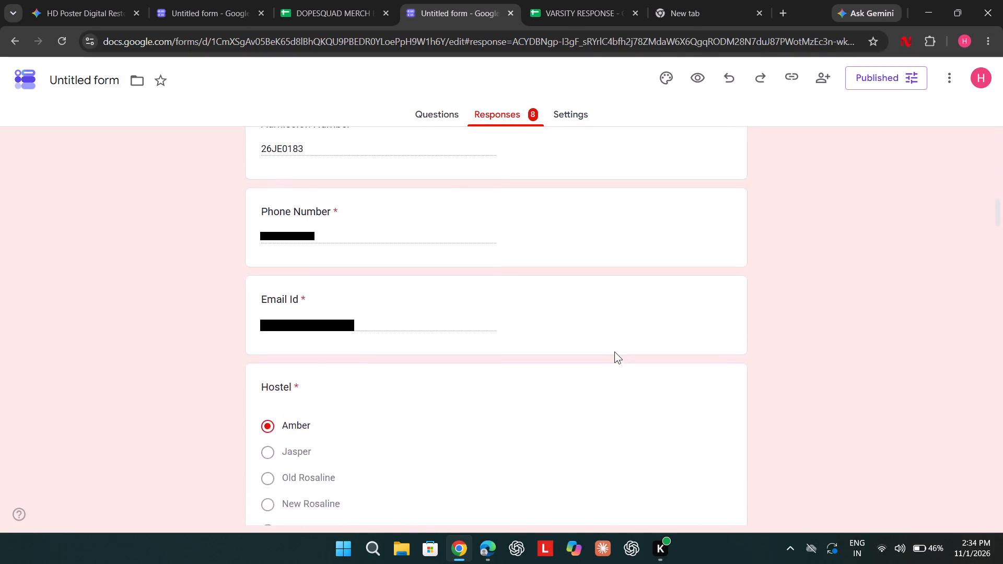
scroll(614, 351, "down", 5)
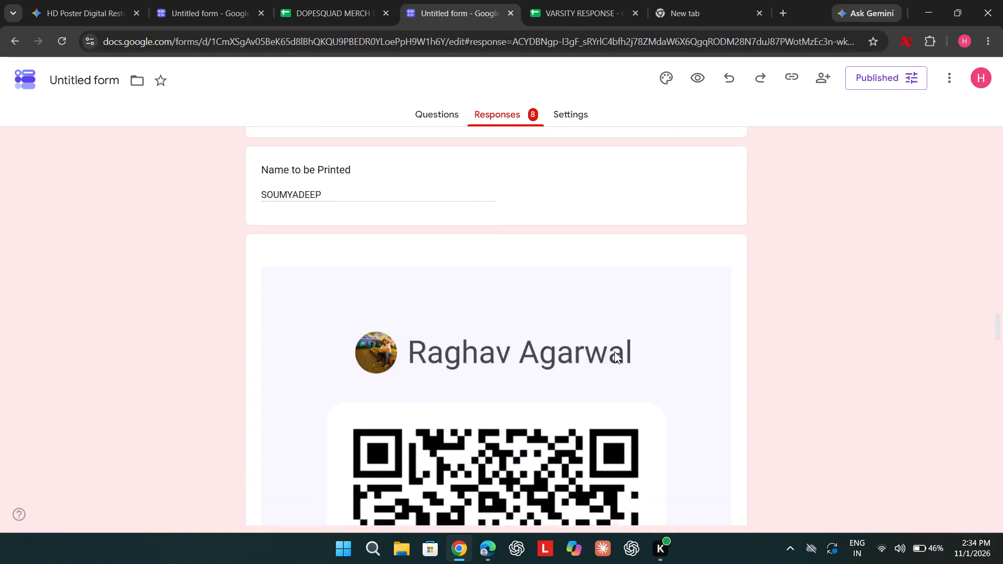
scroll(614, 351, "down", 3)
scroll(614, 351, "up", 14)
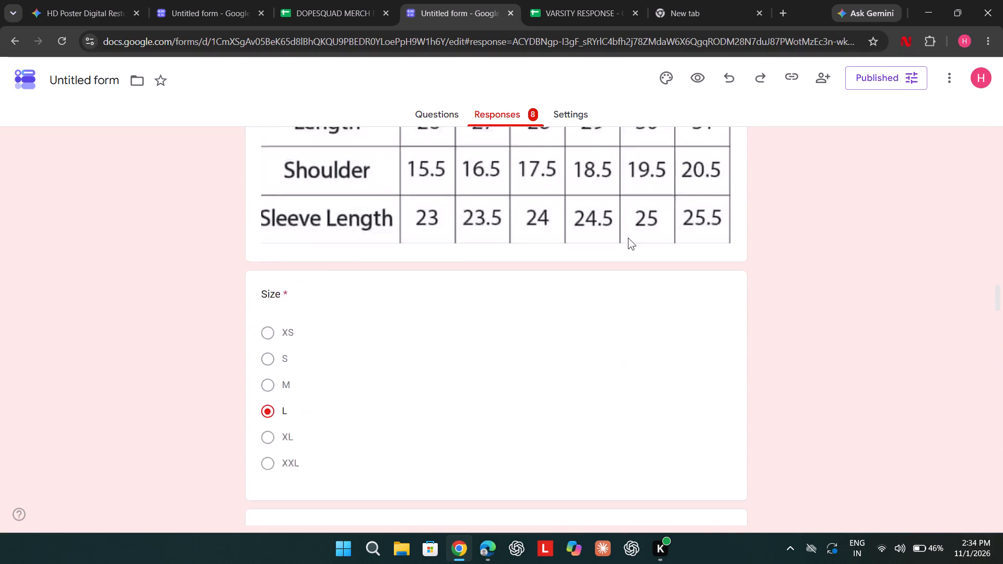
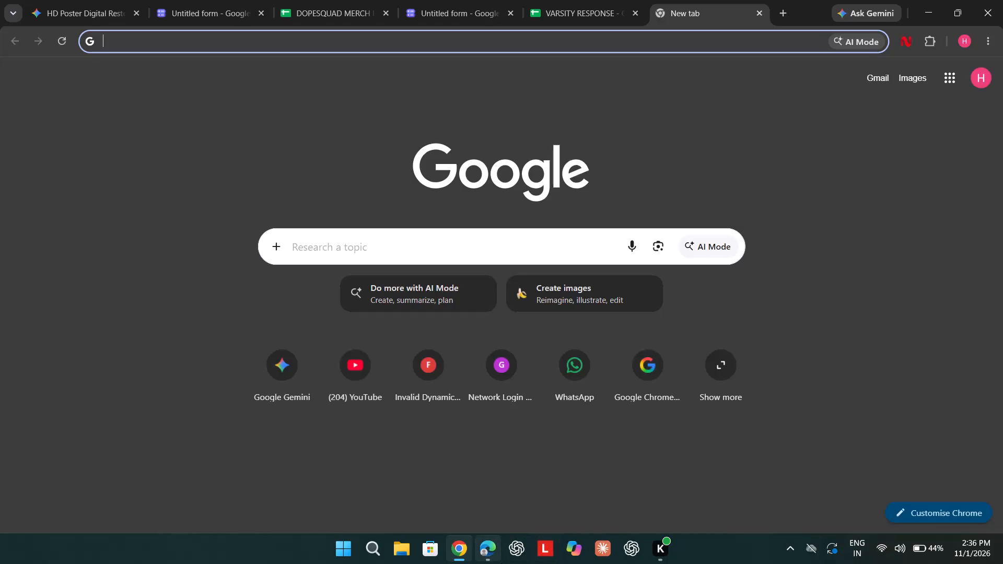
Switch to Microsoft Edge and open a new browser tab alongside the Oct-Nov 2026 spreadsheet.
left_click(501, 563)
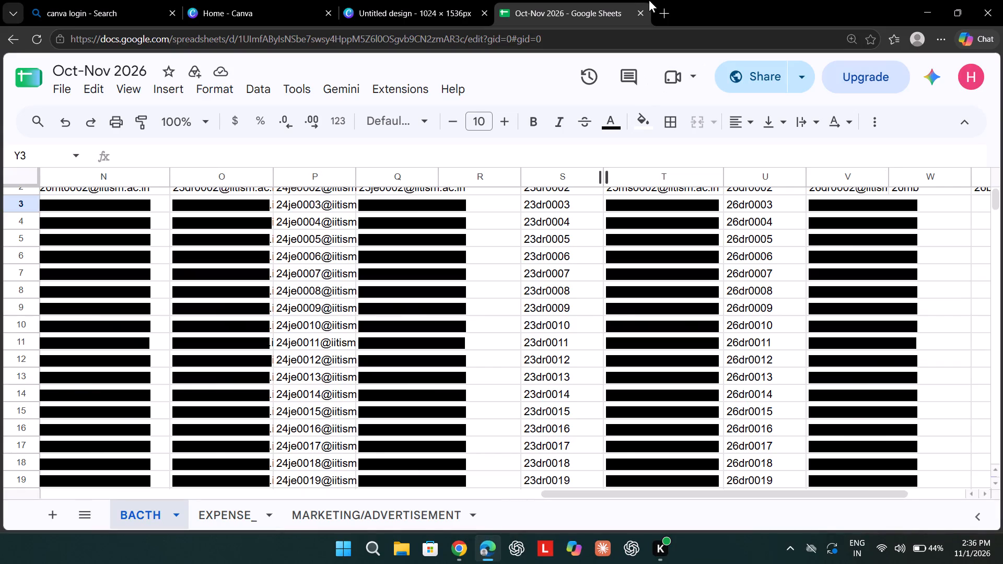
left_click(664, 4)
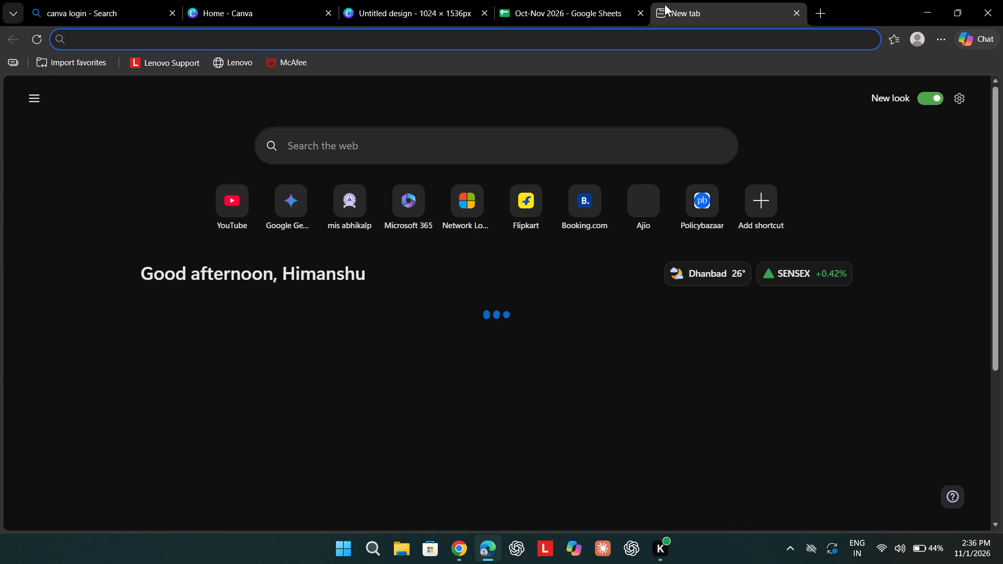
Leave the Edge window and launch the WhatsApp desktop app.
left_click(483, 550)
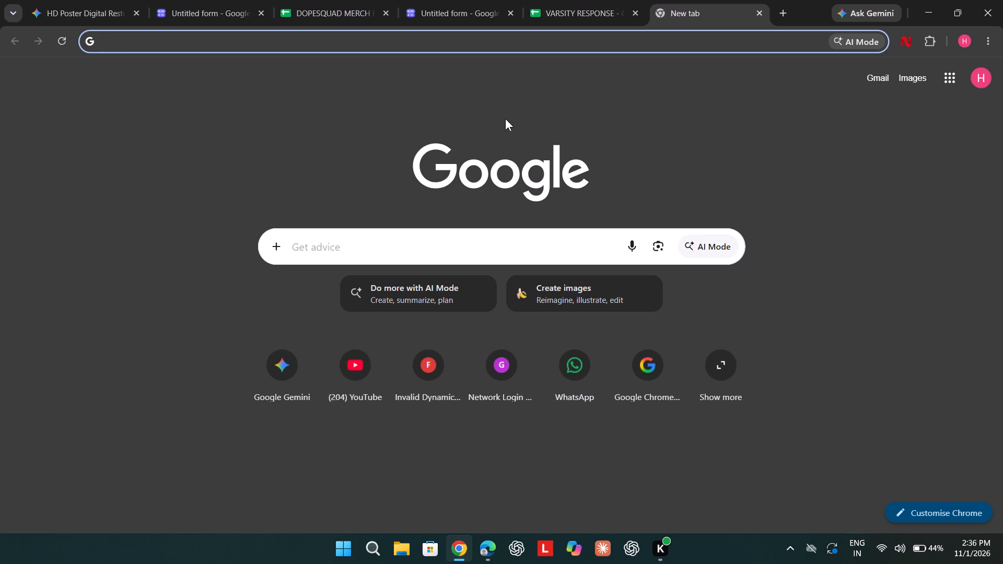
left_click(340, 552)
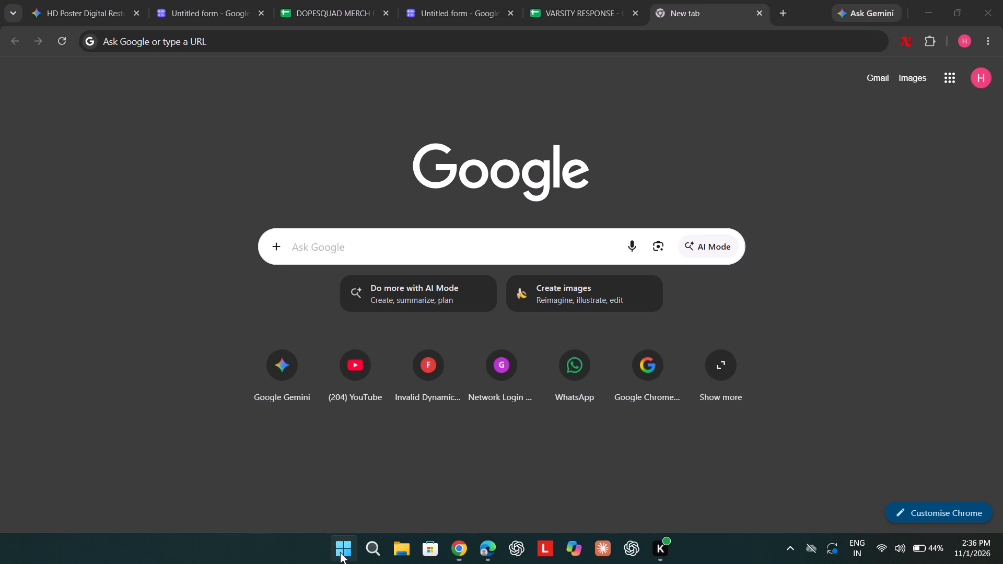
left_click(401, 426)
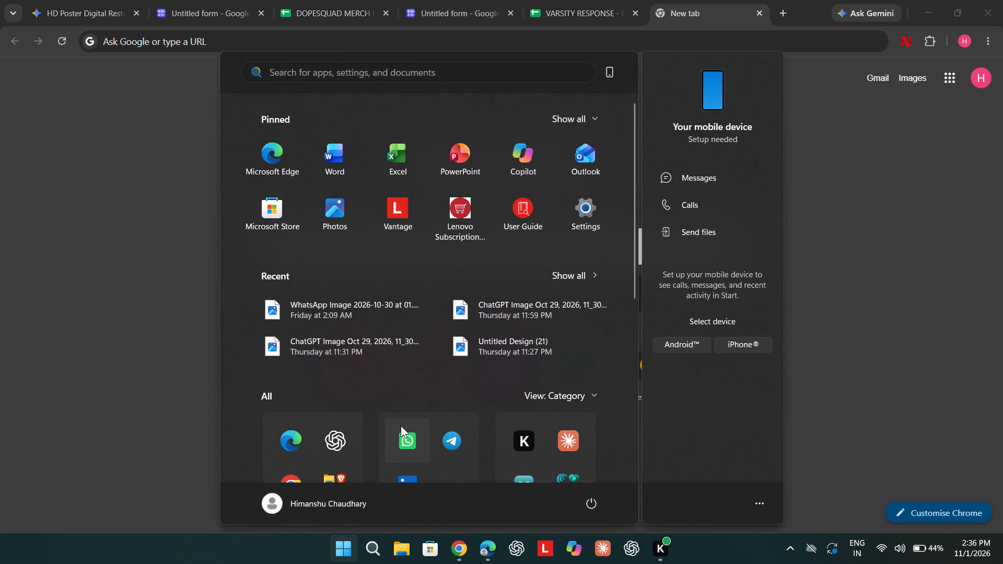
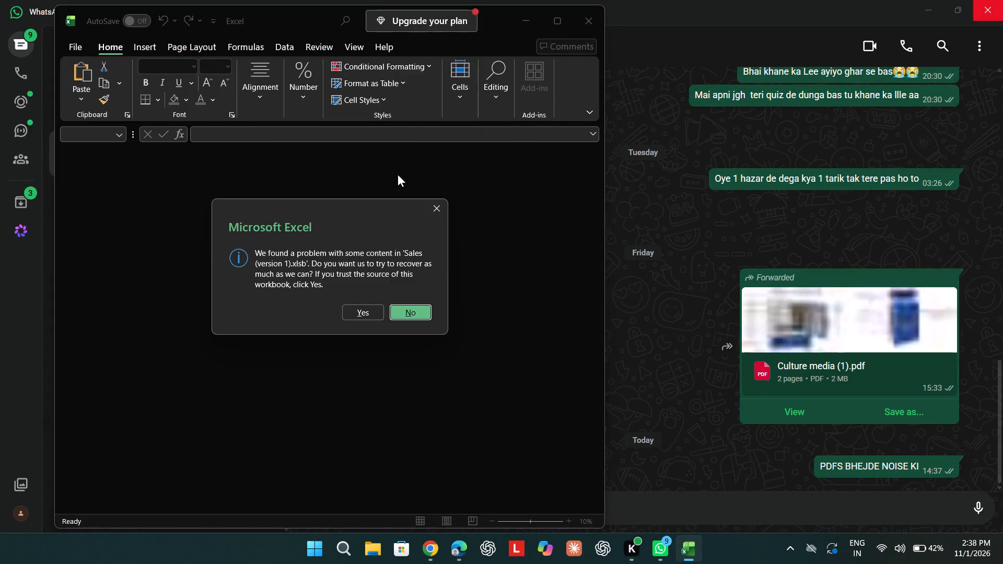
Decline Excel's offer to recover the content of the workbook 'Sales (version 1).xlsb'.
left_click(585, 15)
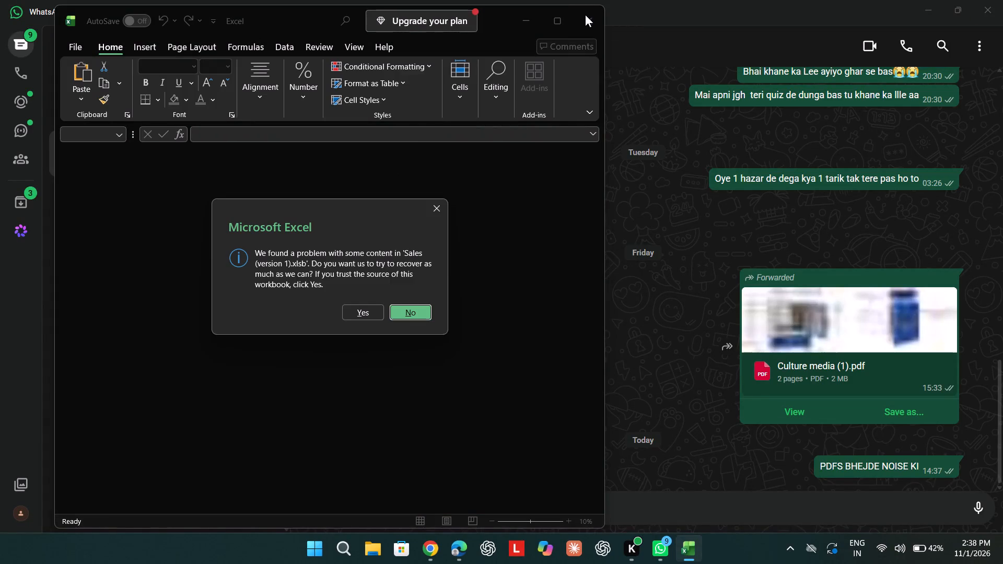
left_click(406, 306)
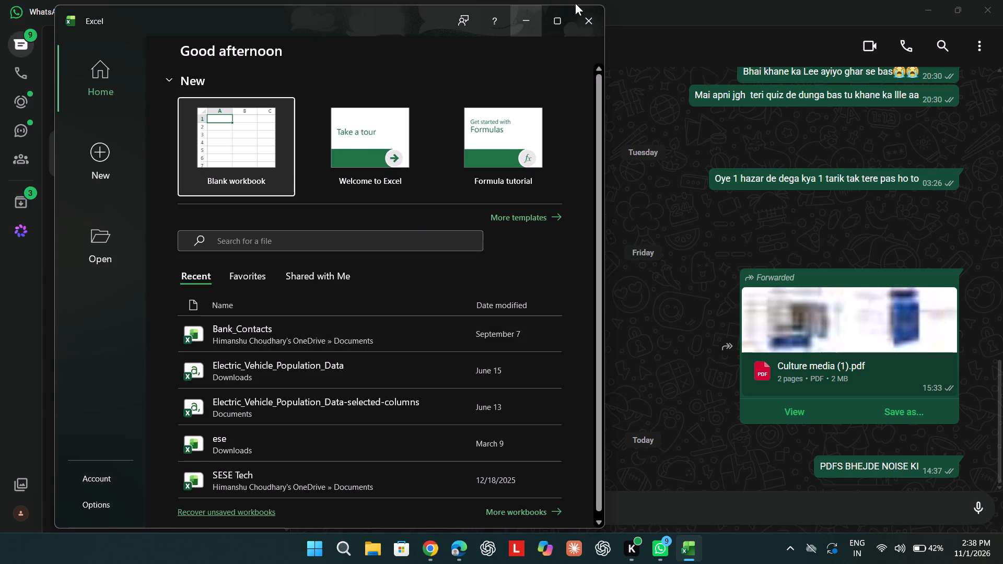
Close the Excel start window without opening a workbook.
left_click(587, 17)
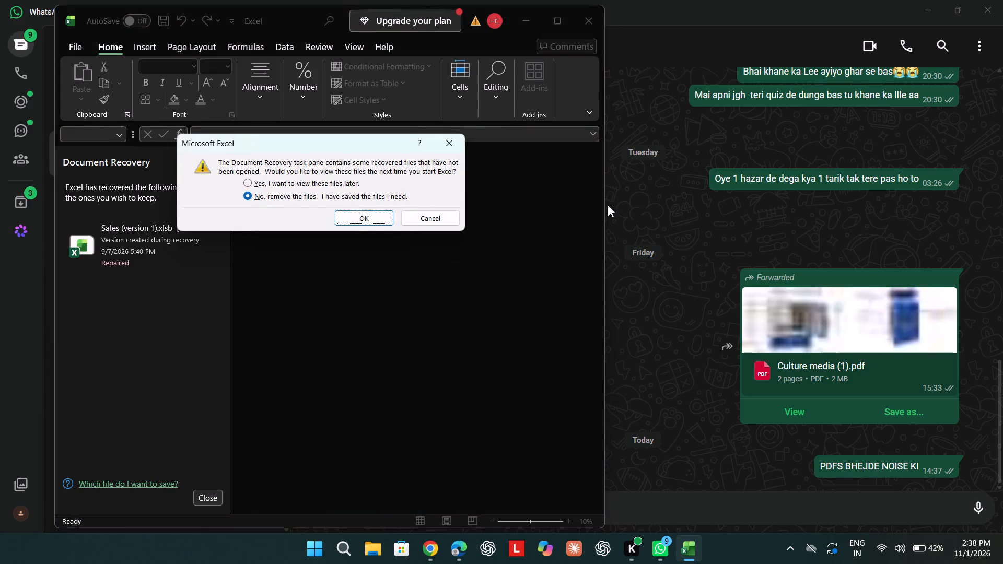
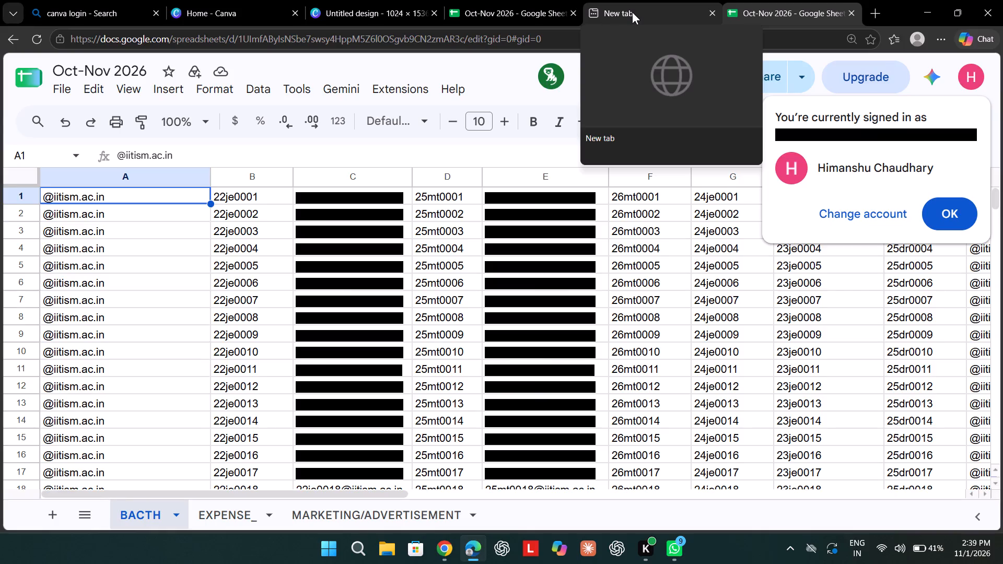
Search the web for spreadsheet, open Google Sheets and create a blank spreadsheet, dismissing the Gemini side pane.
left_click(632, 12)
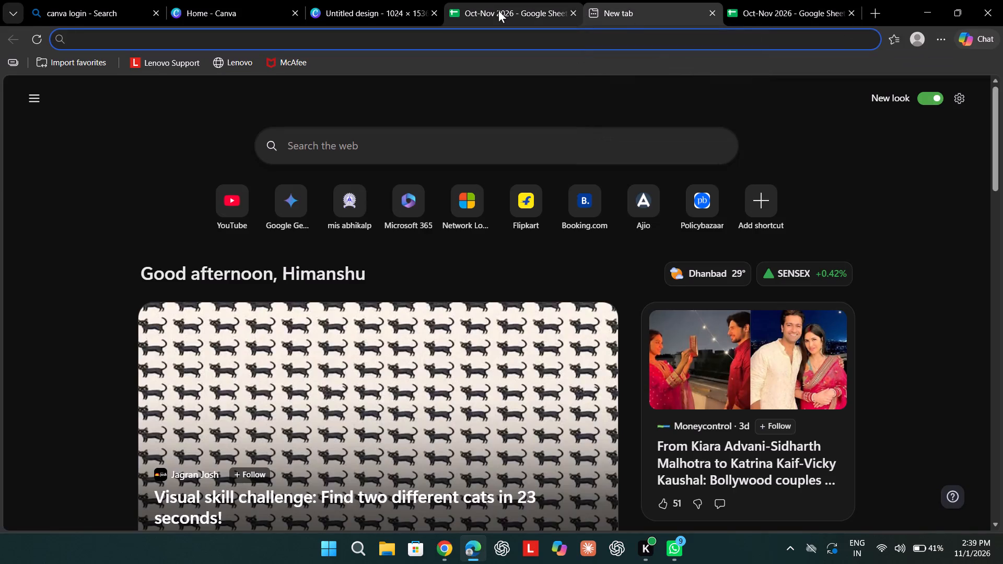
type("SPRE")
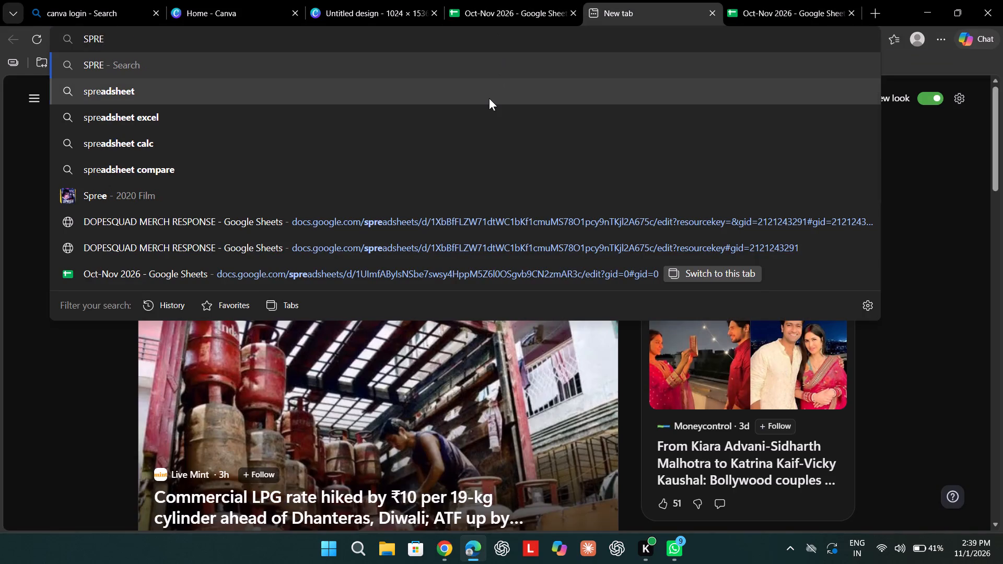
left_click(489, 98)
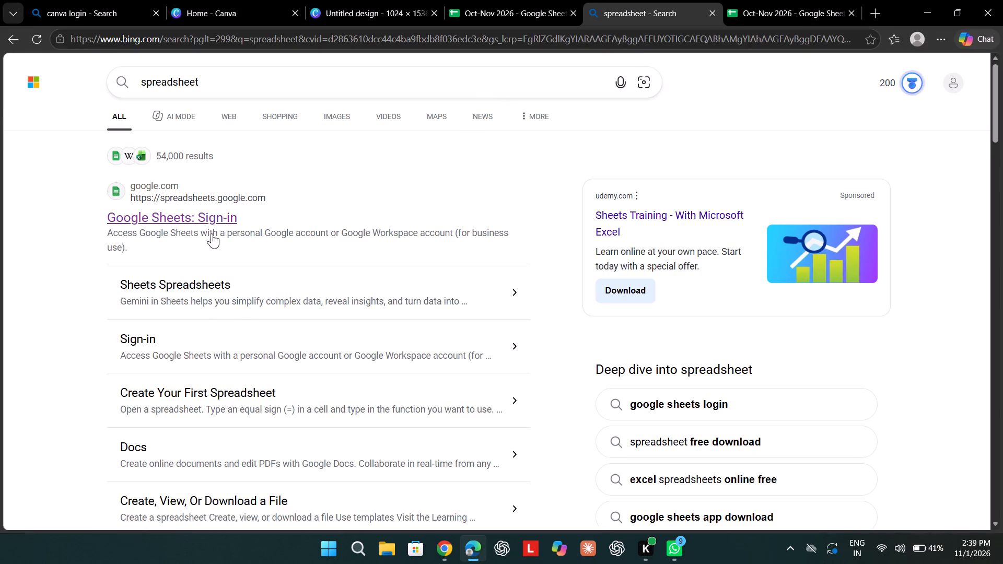
left_click(209, 213)
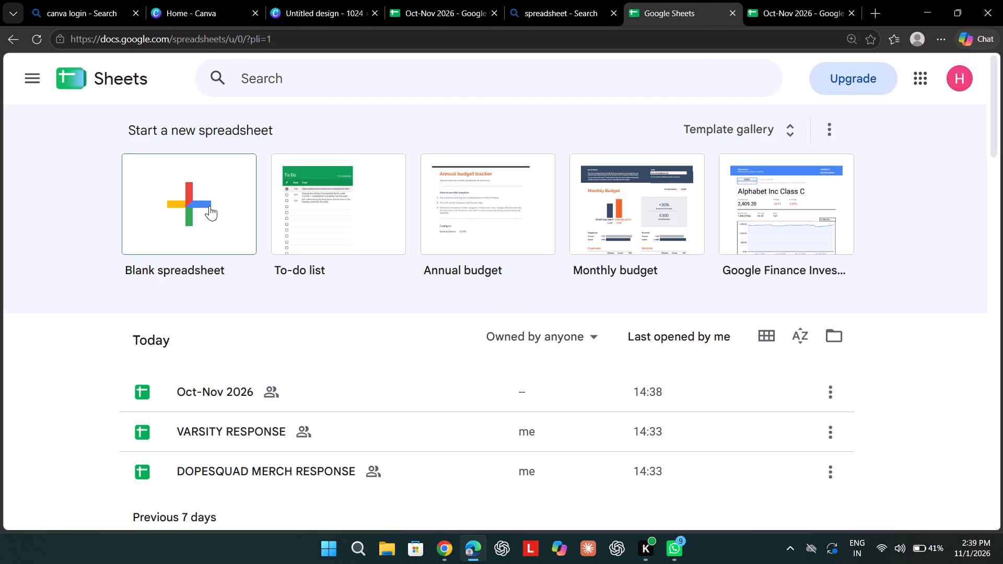
left_click(208, 206)
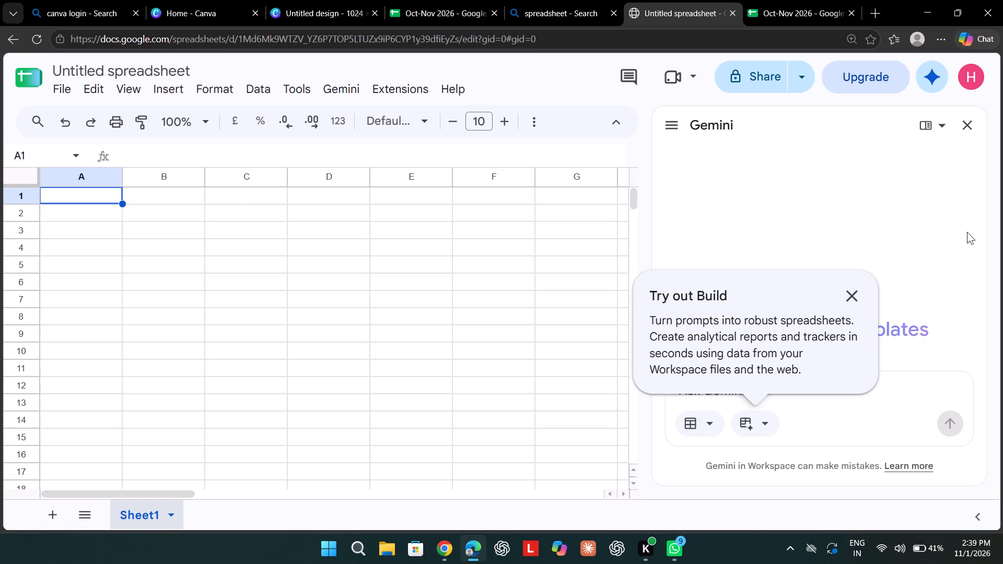
left_click(973, 133)
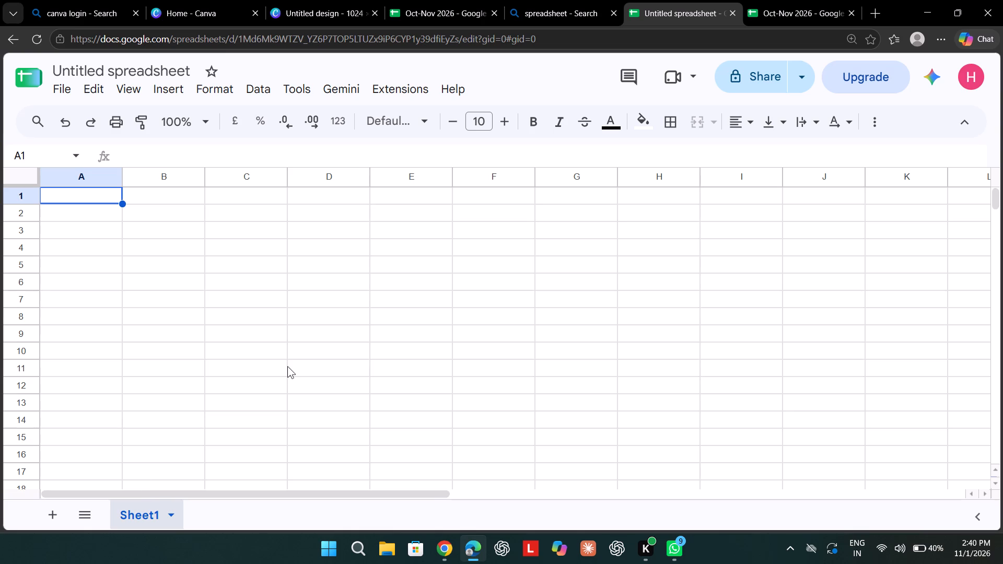
Add a second sheet to the new spreadsheet.
left_click(58, 511)
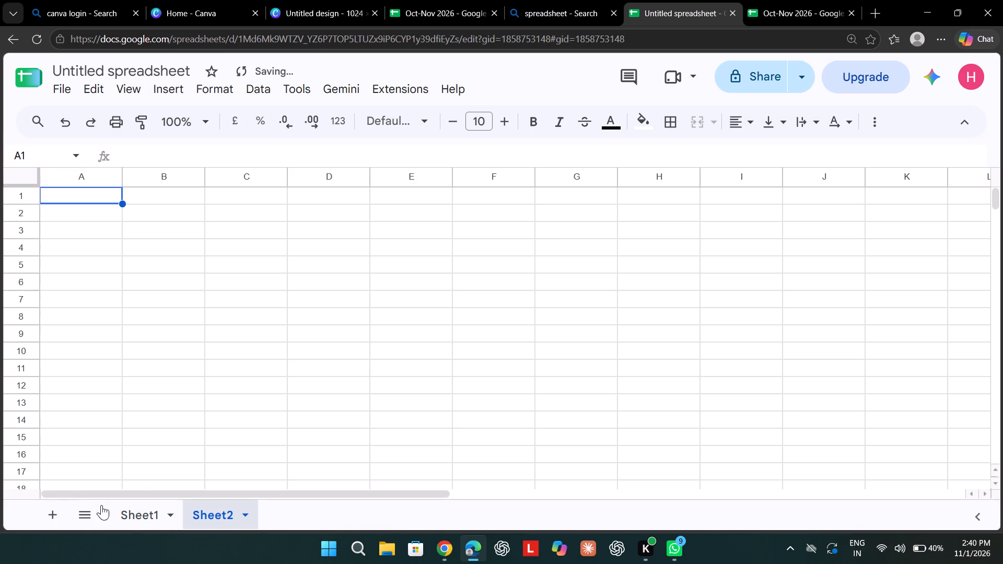
Rename Sheet1 as OG BLACK.
left_click(136, 526)
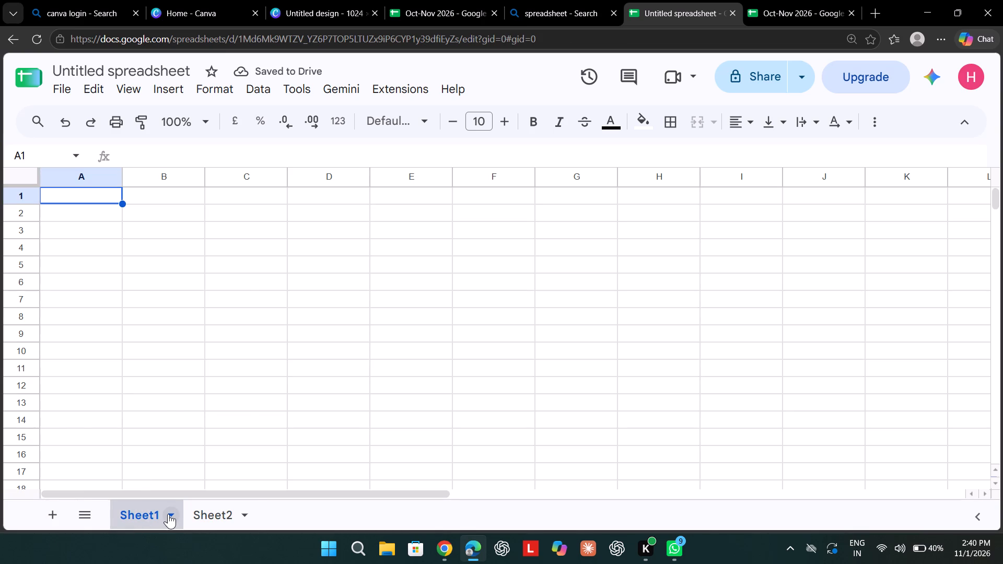
left_click(168, 514)
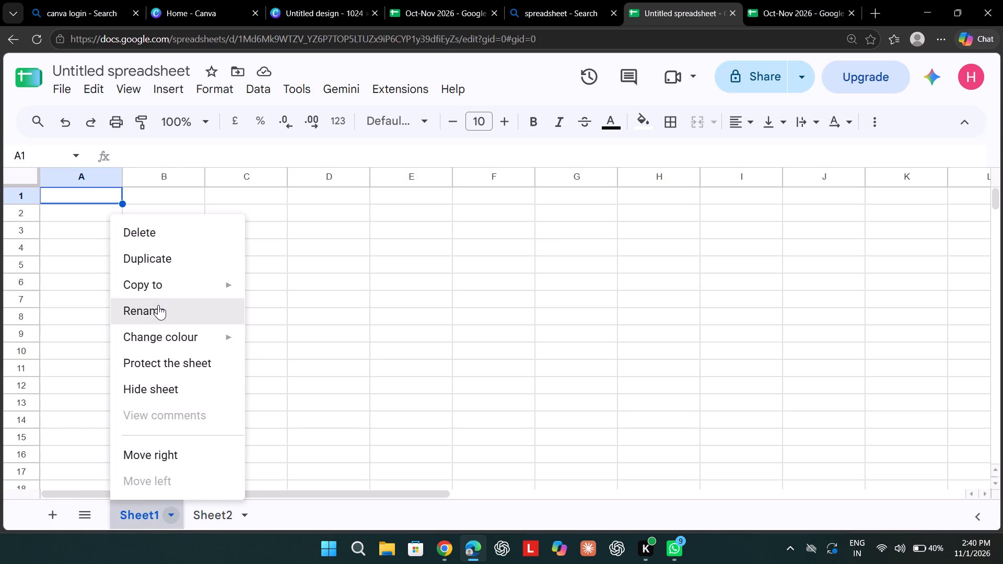
left_click(157, 305)
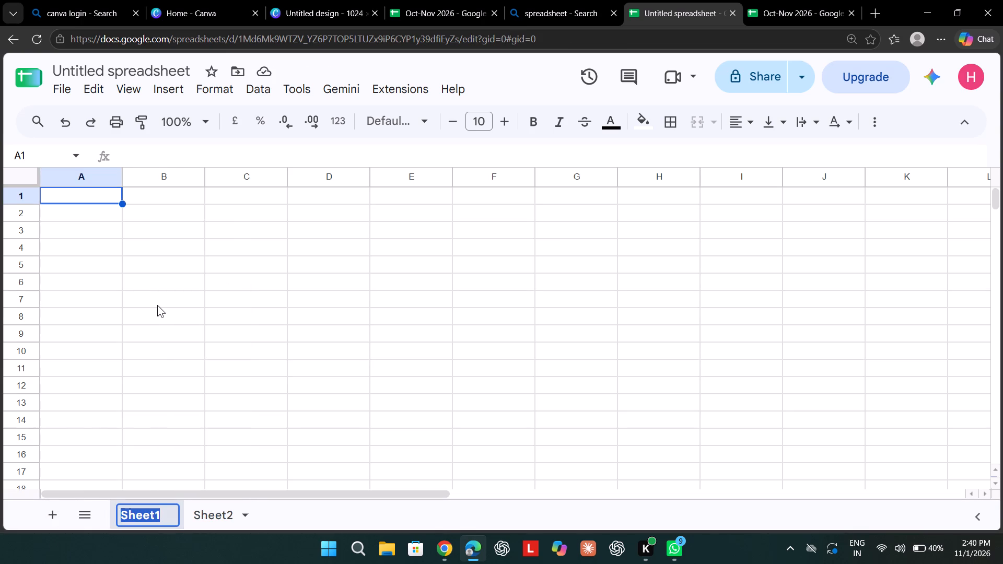
type("OG BLAK")
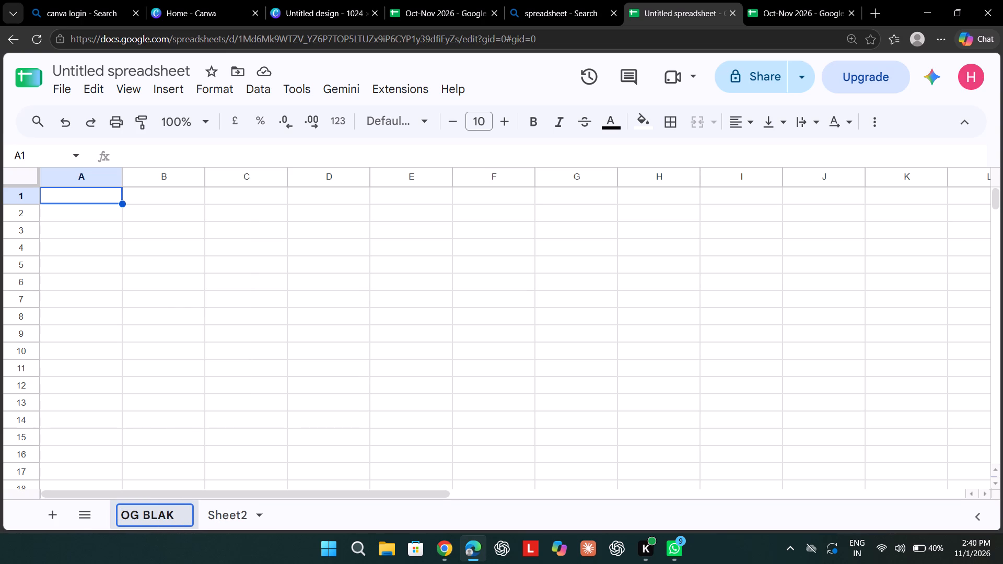
key("equal")
key("BackSpace")
key("BackSpace")
key("c")
key("k")
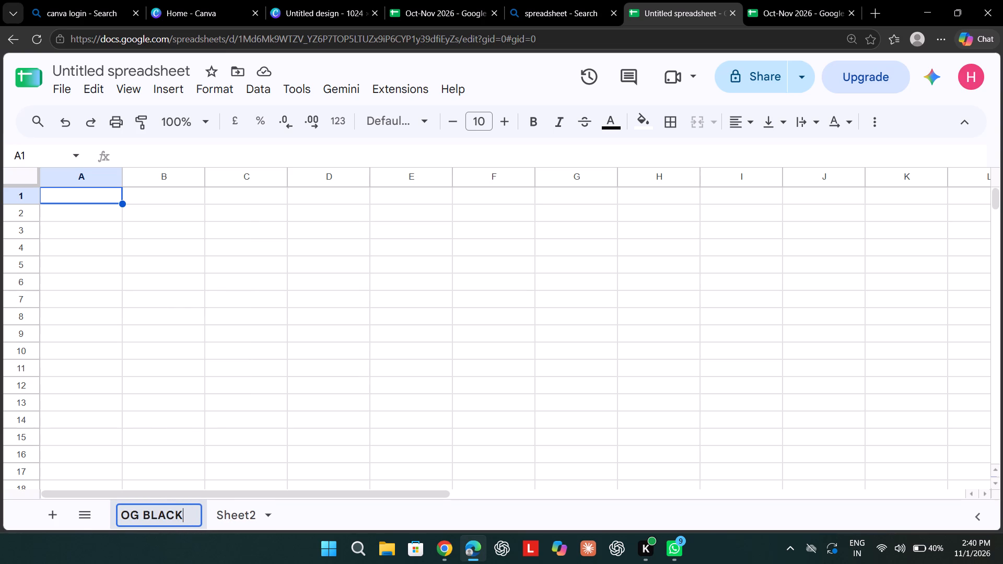
Rename Sheet2 as NARUTO REDSUN, keeping its cell A1 empty.
left_click(264, 513)
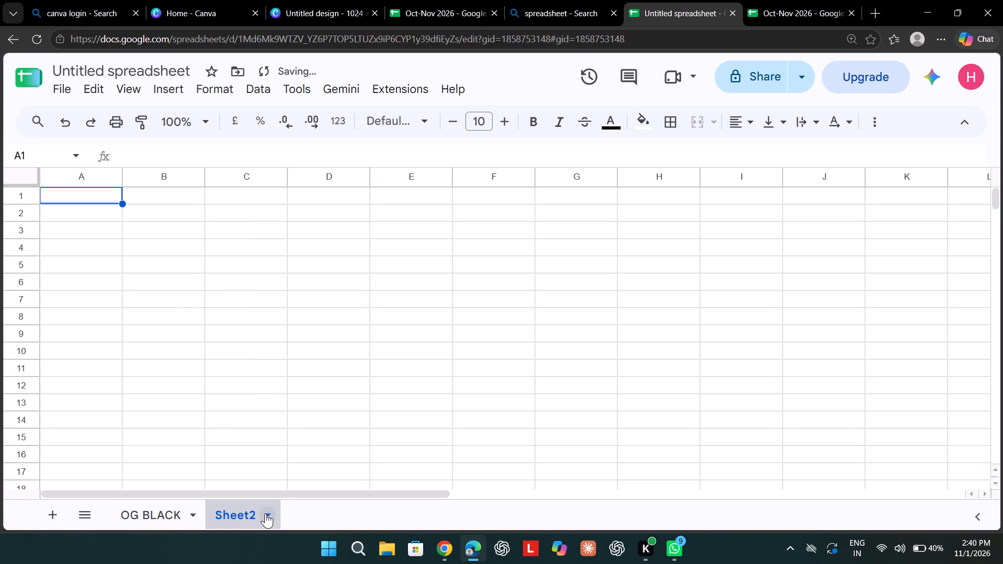
key("n")
left_click(264, 513)
key("BackSpace")
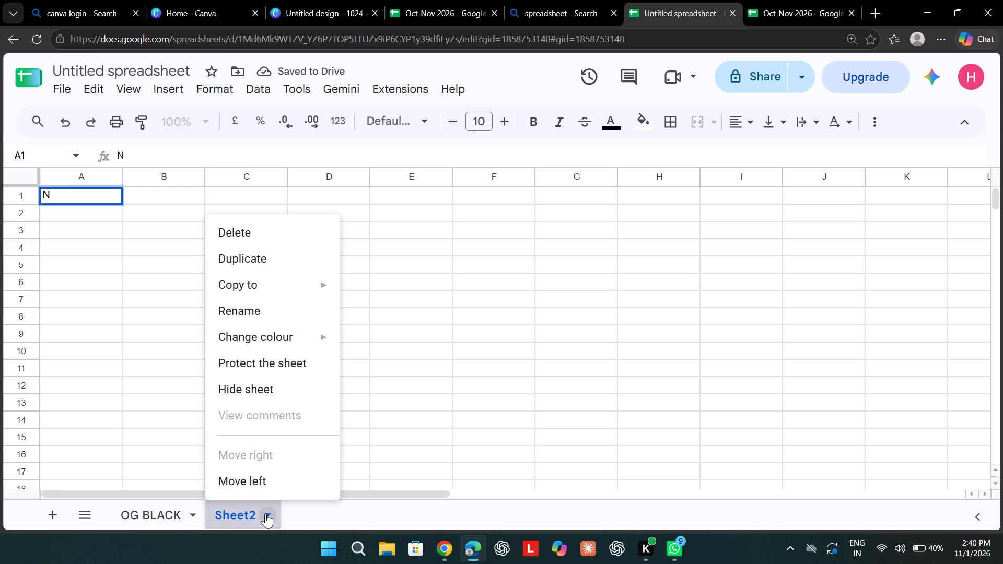
key("BackSpace")
left_click(99, 195)
key("BackSpace")
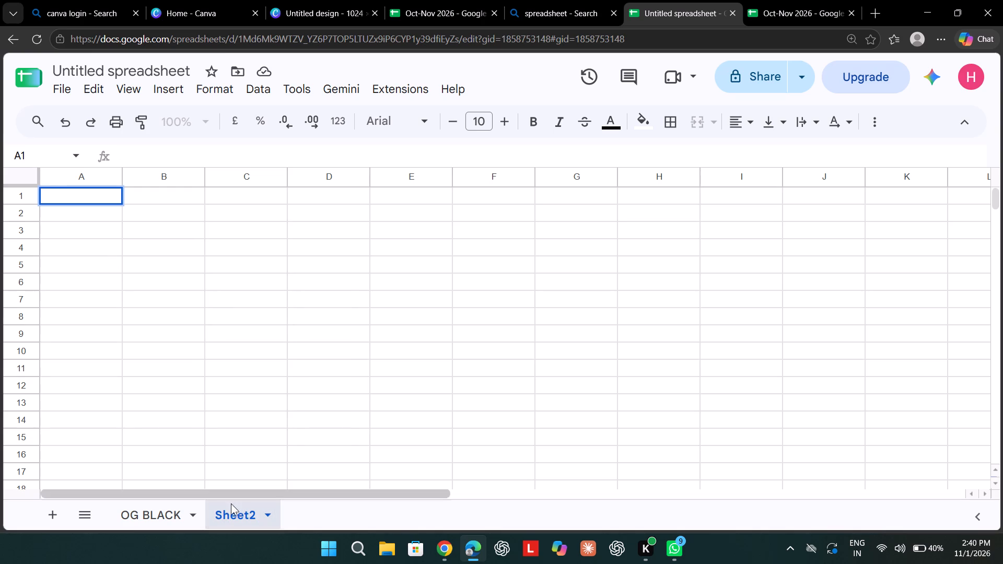
left_click(265, 511)
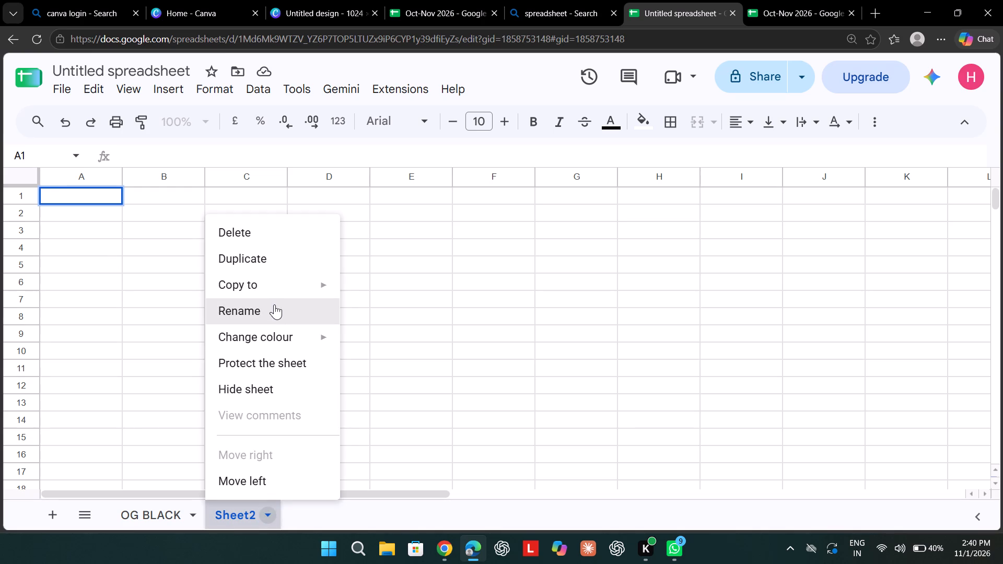
left_click(273, 304)
type("NARUTO REDSUN")
Enter the bold column header NAME in cell A1 of the NARUTO REDSUN sheet.
left_click(94, 199)
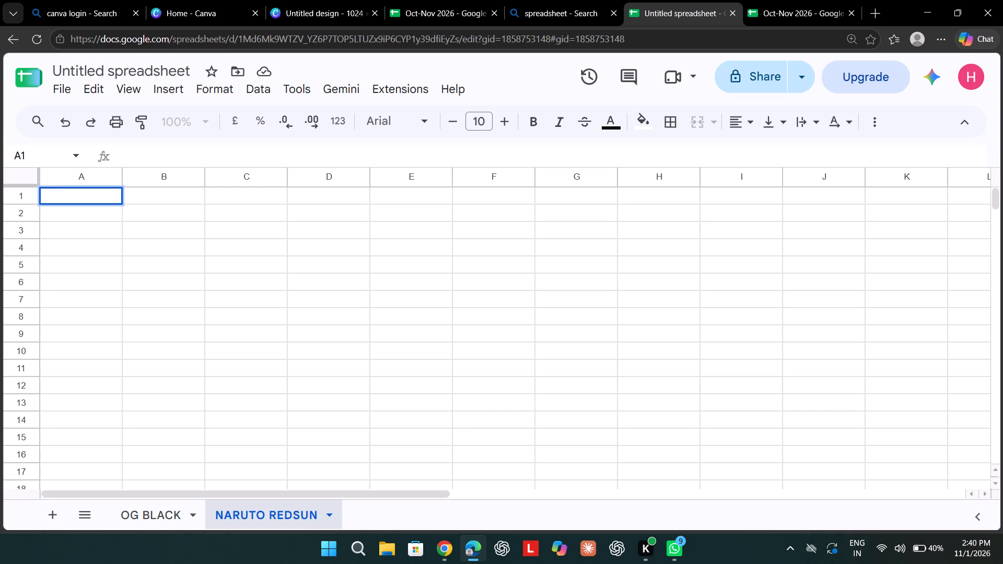
key("n")
type("AME")
left_click(537, 124)
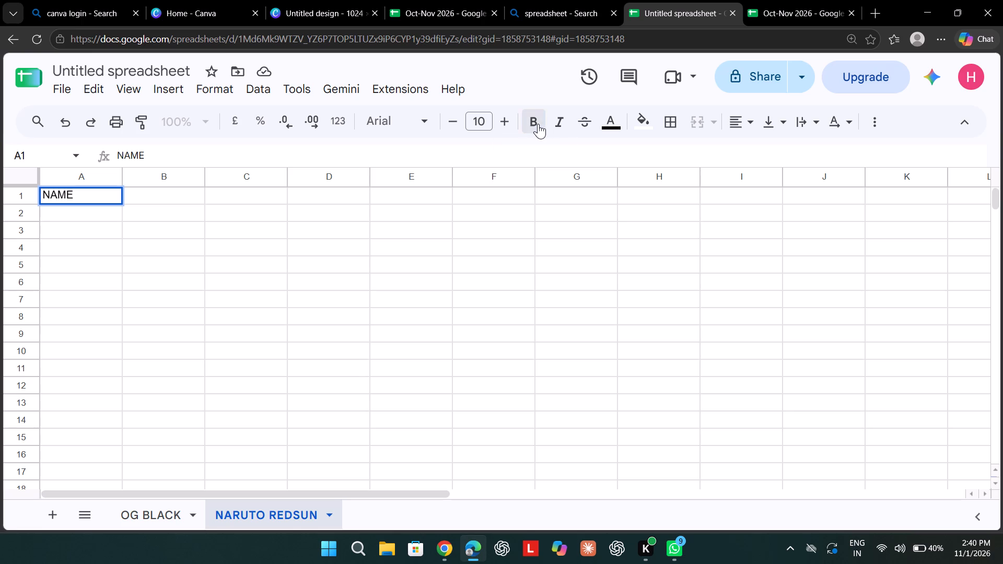
double_click(65, 198)
left_click(528, 114)
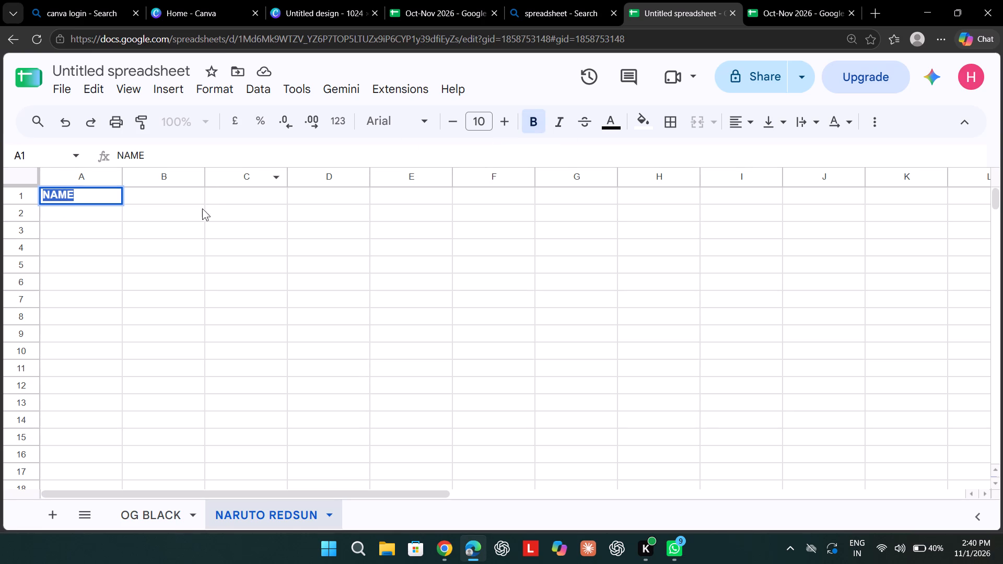
Enter the bold column header Adm. No. in cell B1.
left_click(189, 200)
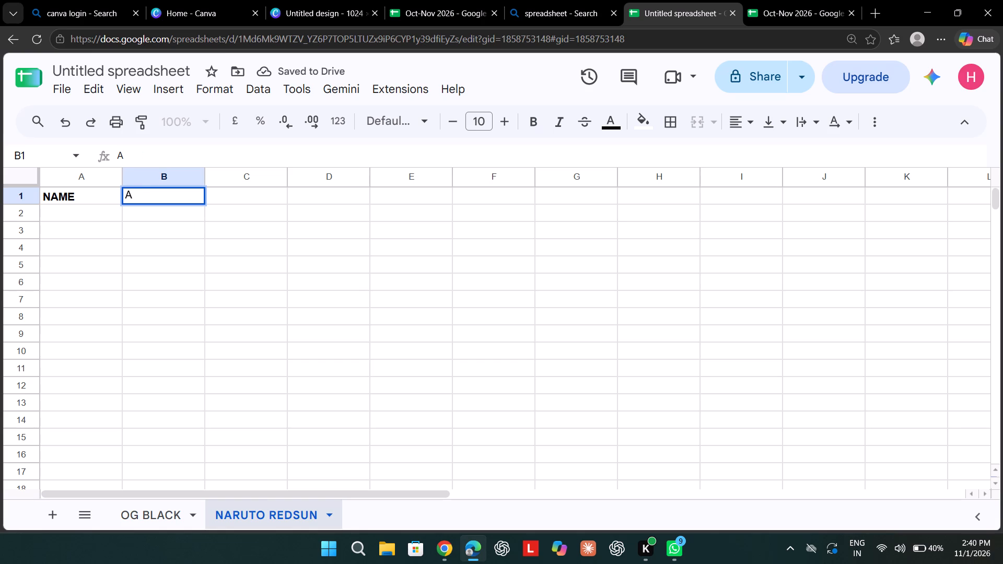
type("dm")
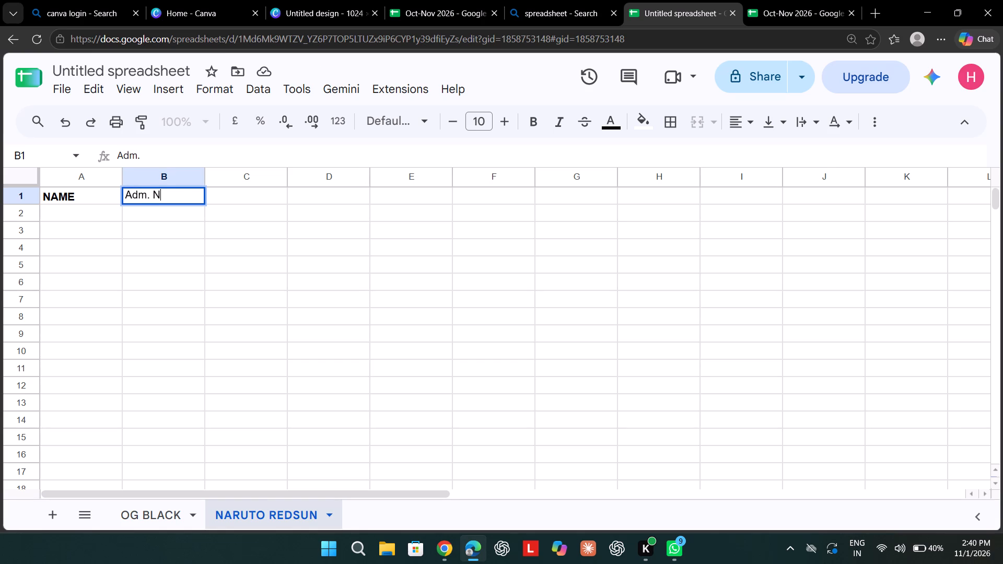
type("o.")
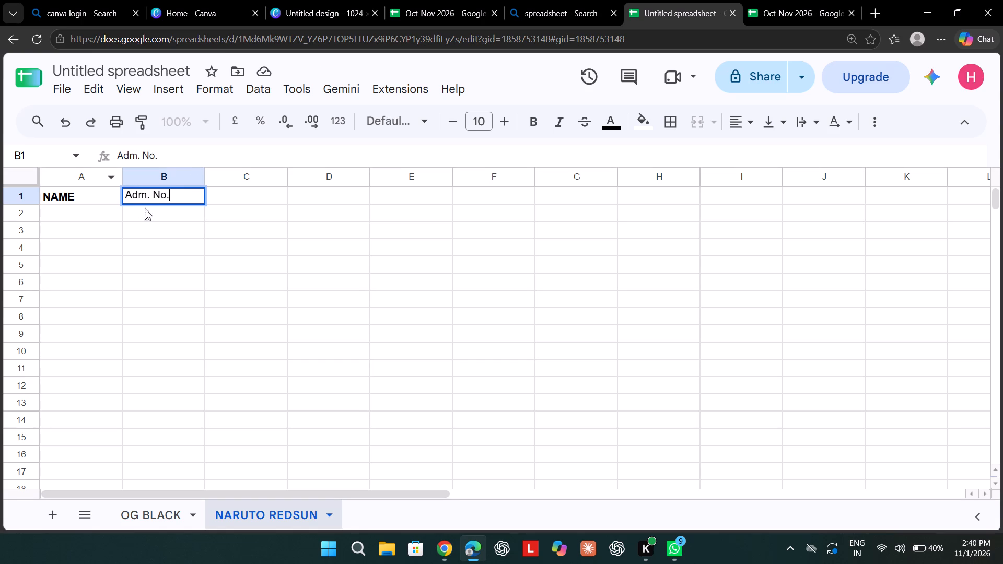
triple_click(143, 196)
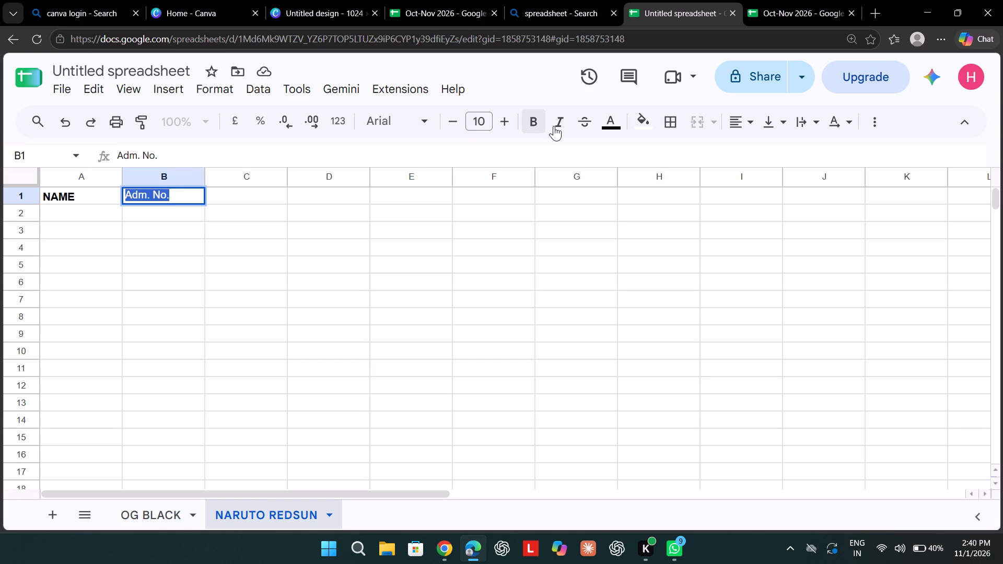
left_click(541, 119)
Enter the bold column header Hoodie/Zipper in cell C1.
left_click(255, 194)
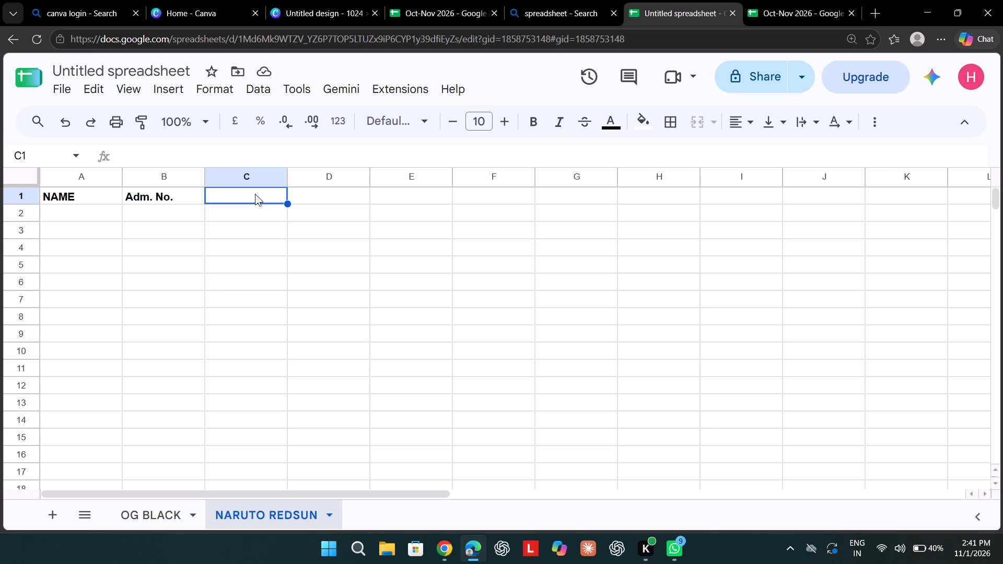
type("ooi")
key("BackSpace")
type("die")
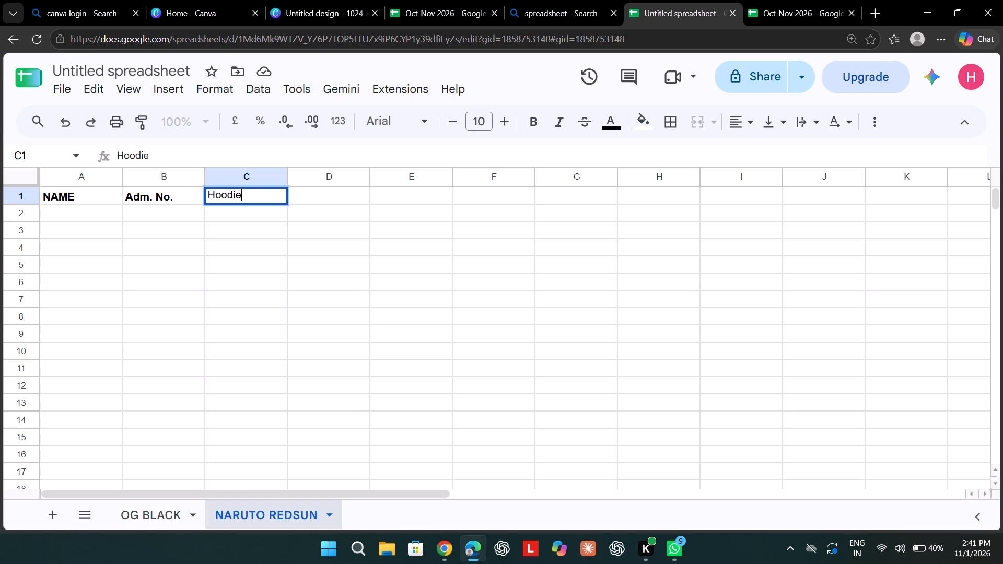
key("slash")
type("ipper")
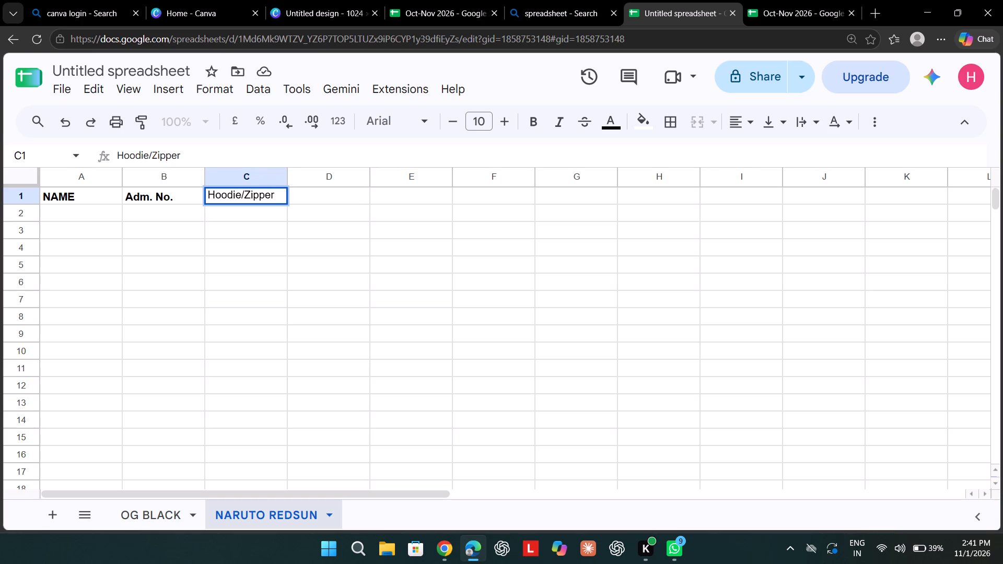
triple_click(271, 194)
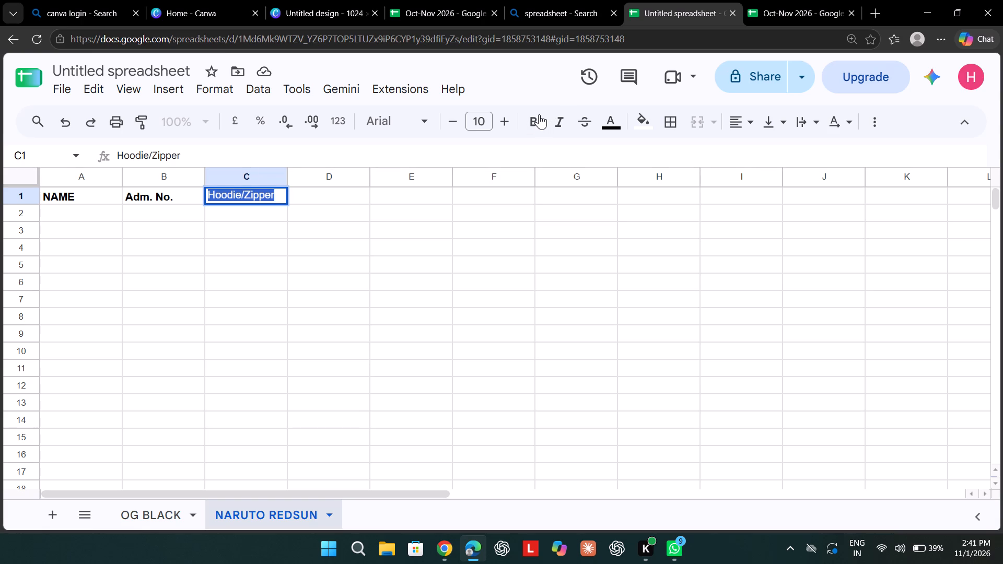
left_click(538, 114)
Enter the bold column header Colour in cell D1 of the NARUTO REDSUN sheet.
left_click(348, 189)
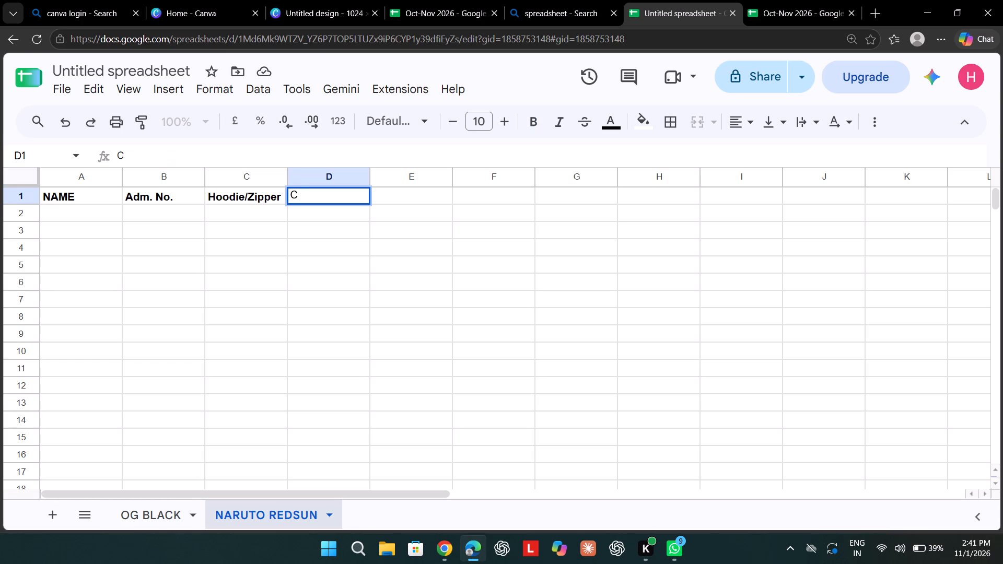
type("olour")
double_click(313, 193)
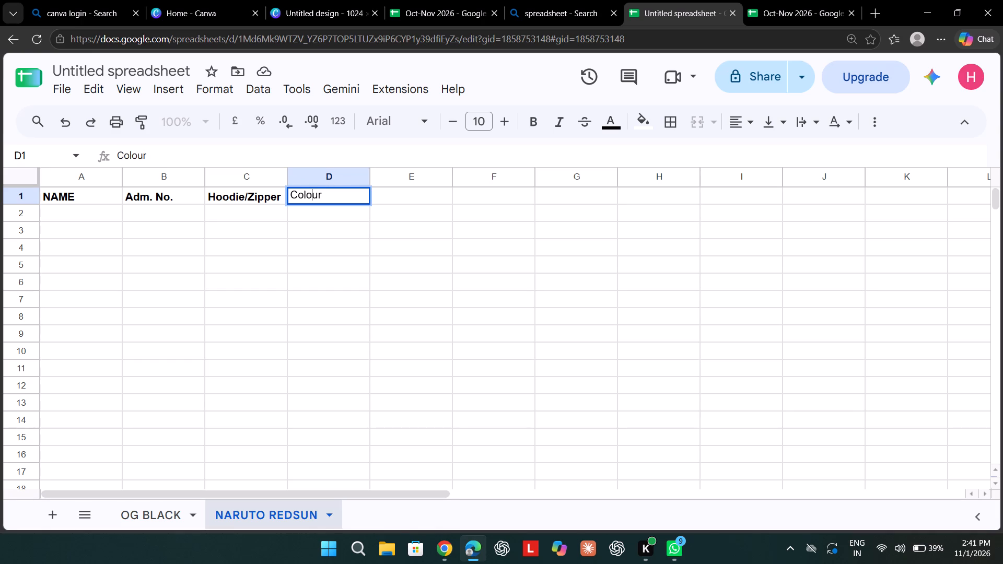
left_click(531, 123)
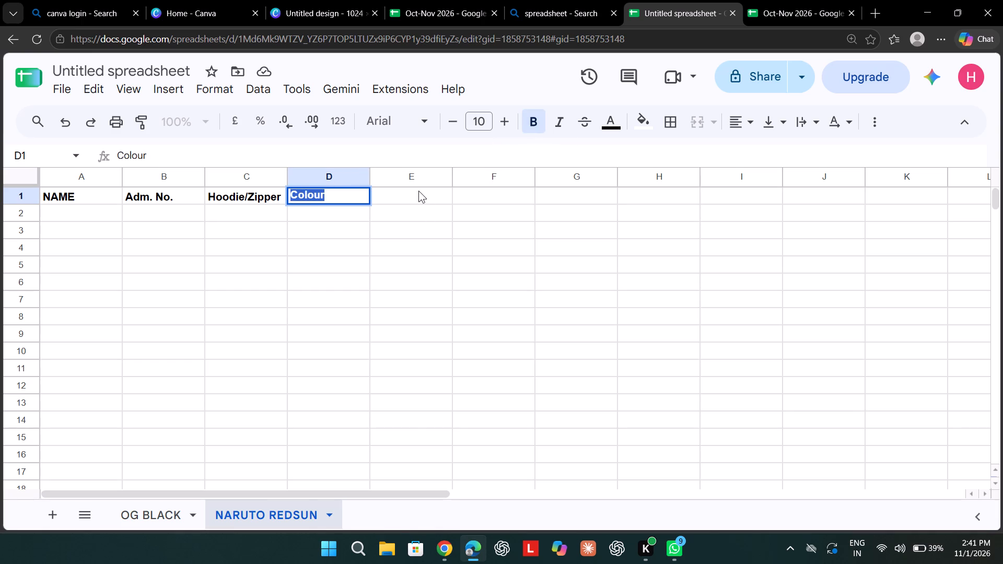
Enter the bold column header Size in cell E1 of the NARUTO REDSUN sheet.
left_click(418, 191)
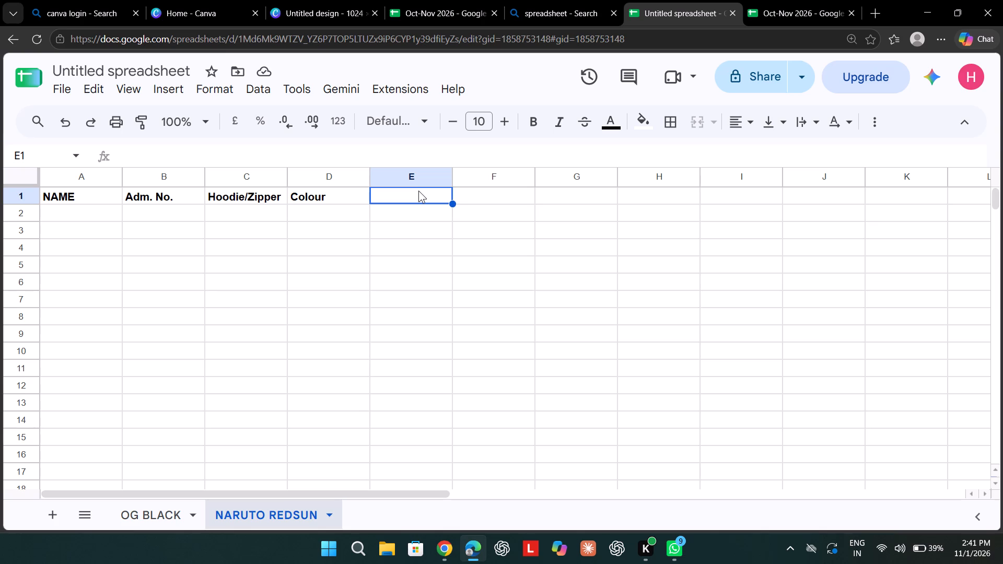
key("s")
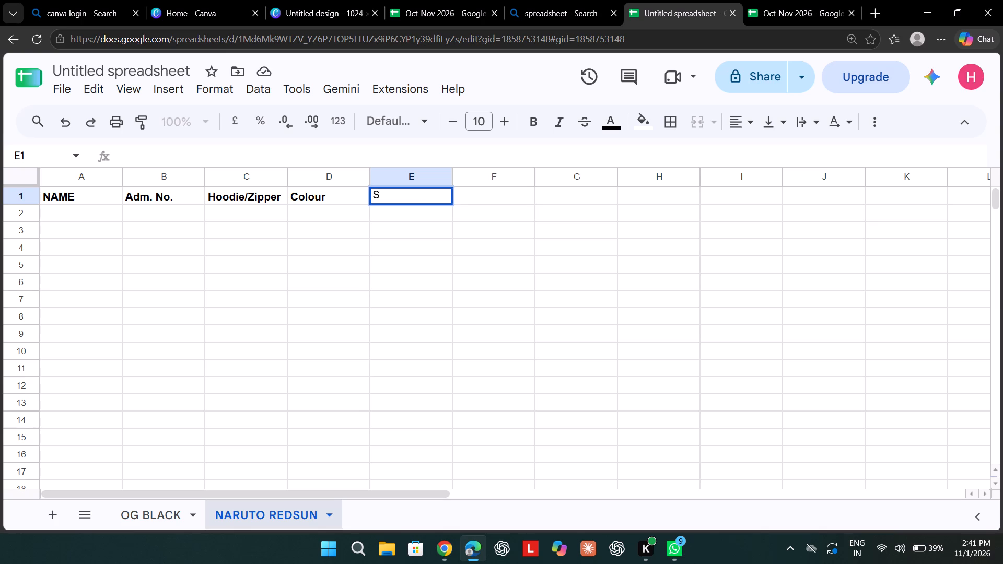
type("ize")
double_click(389, 191)
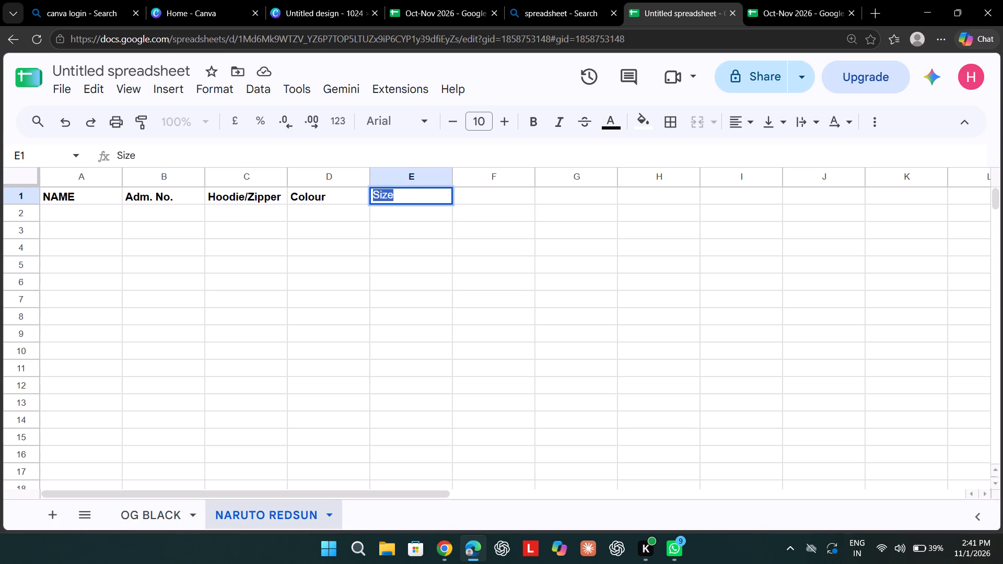
left_click(533, 122)
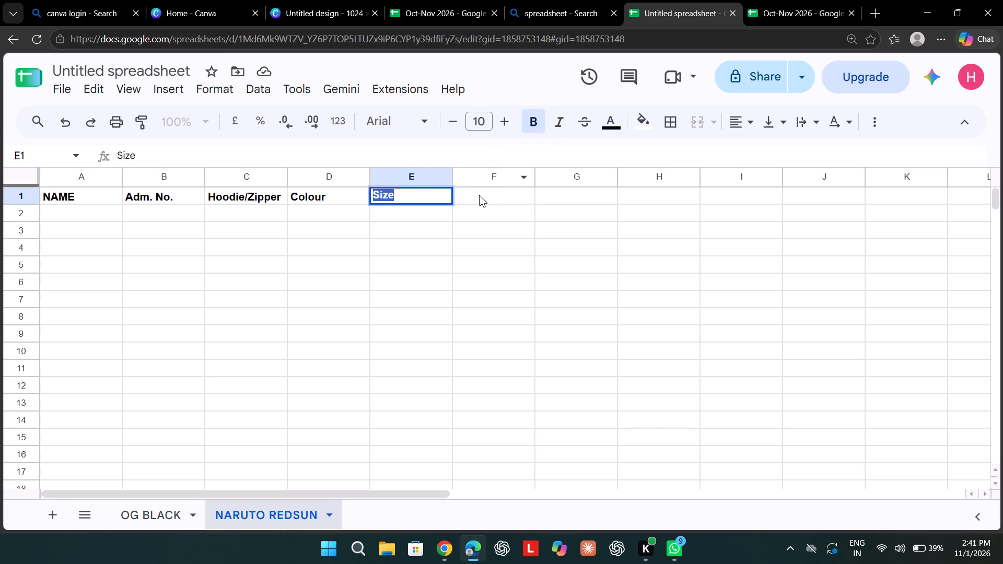
Enter the bold column header Name to be Printed in cell F1 of the NARUTO REDSUN sheet.
left_click(479, 195)
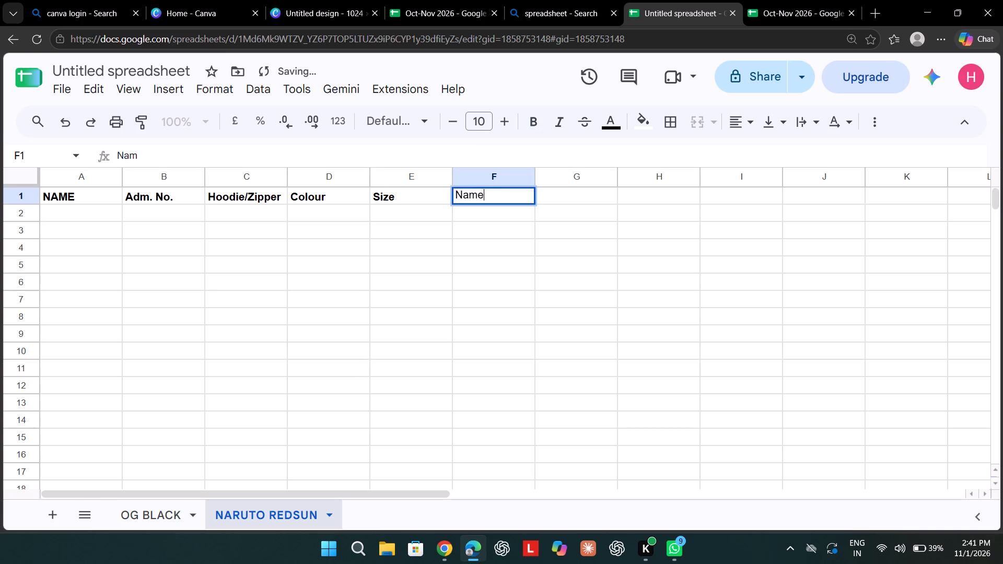
type("to be")
key("space")
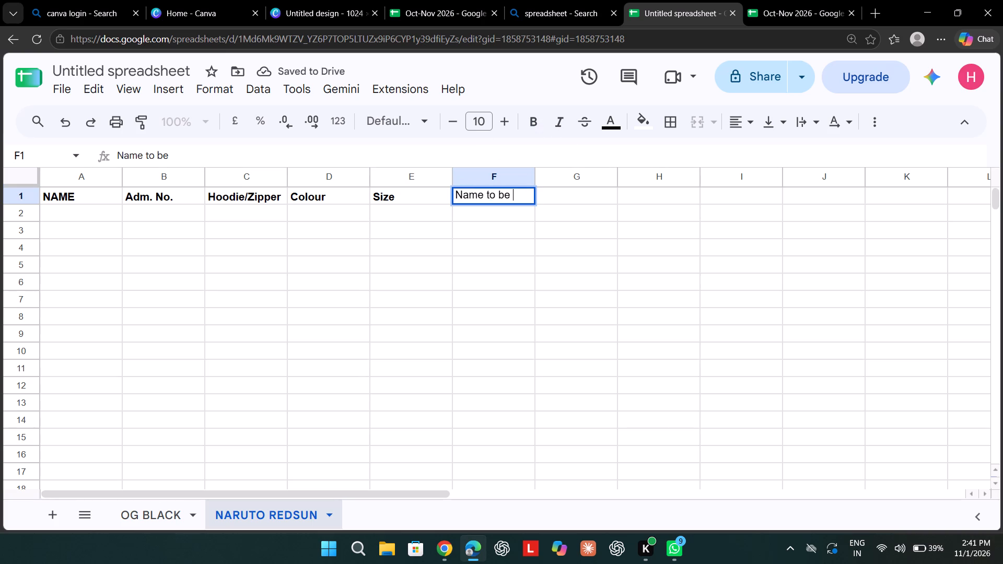
type("rinted")
double_click(488, 195)
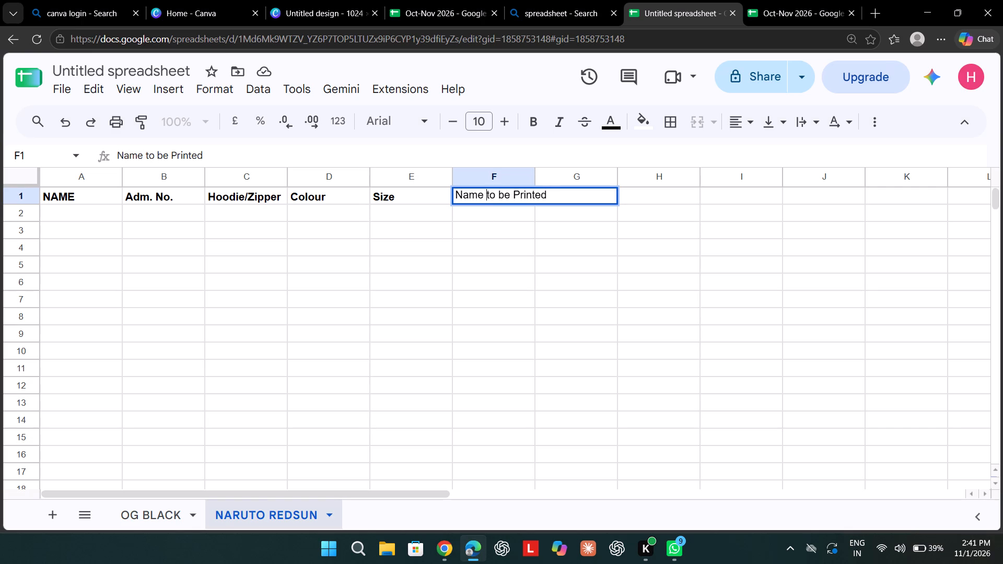
left_click(488, 195)
left_click(525, 121)
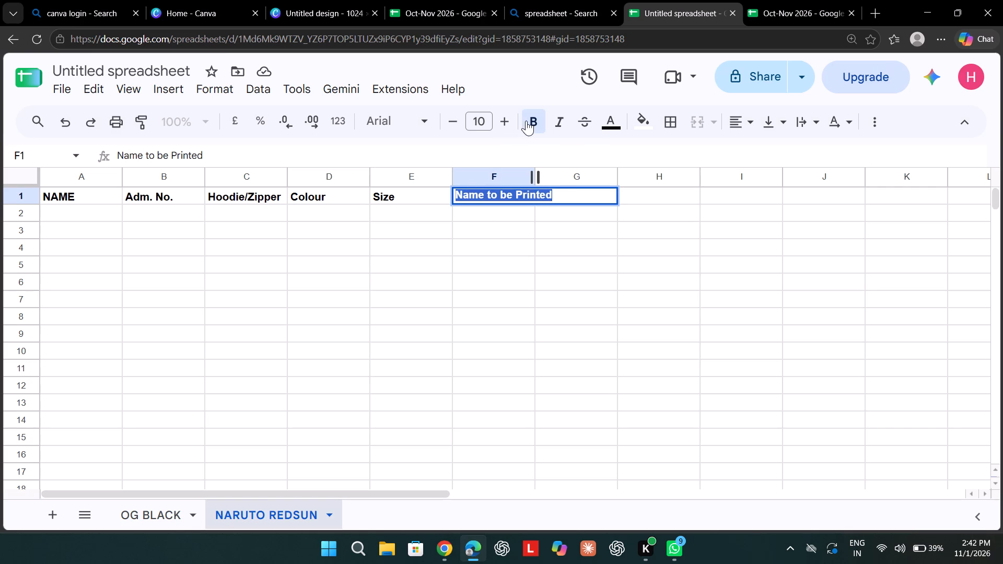
left_click(554, 240)
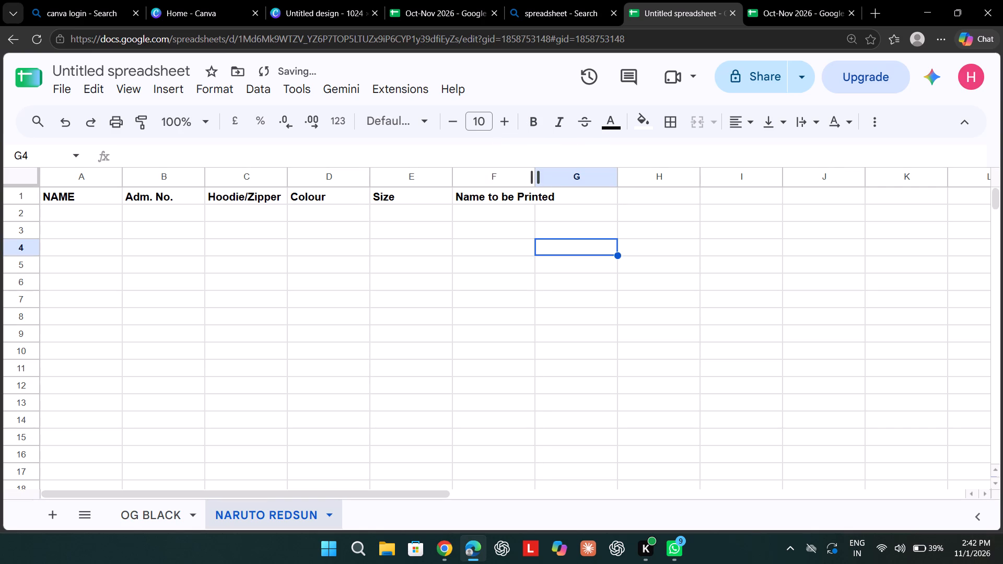
Widen column F of the NARUTO REDSUN sheet so the Name to be Printed header fits inside it.
left_click(532, 175)
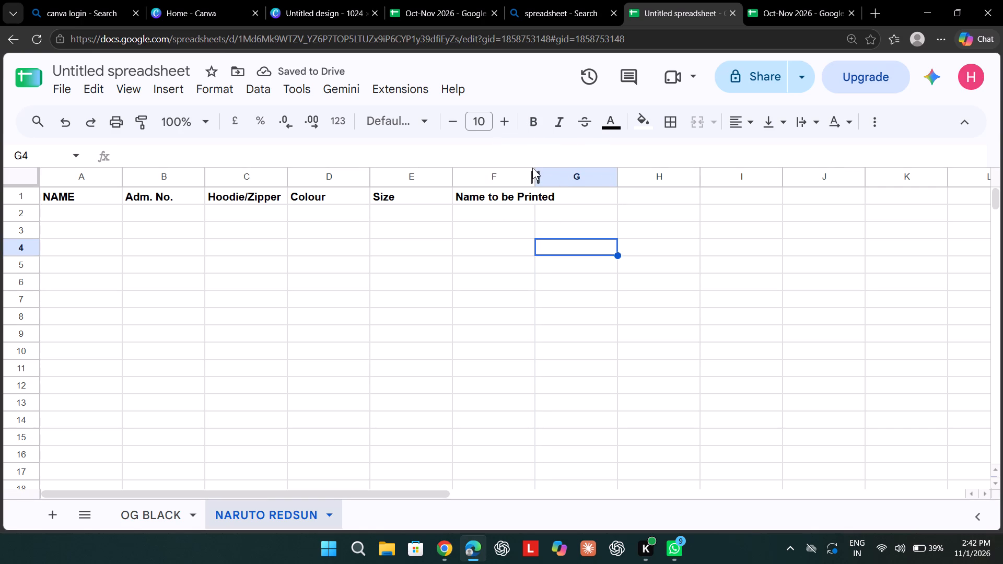
left_click(532, 168)
left_click_drag(532, 168, 561, 172)
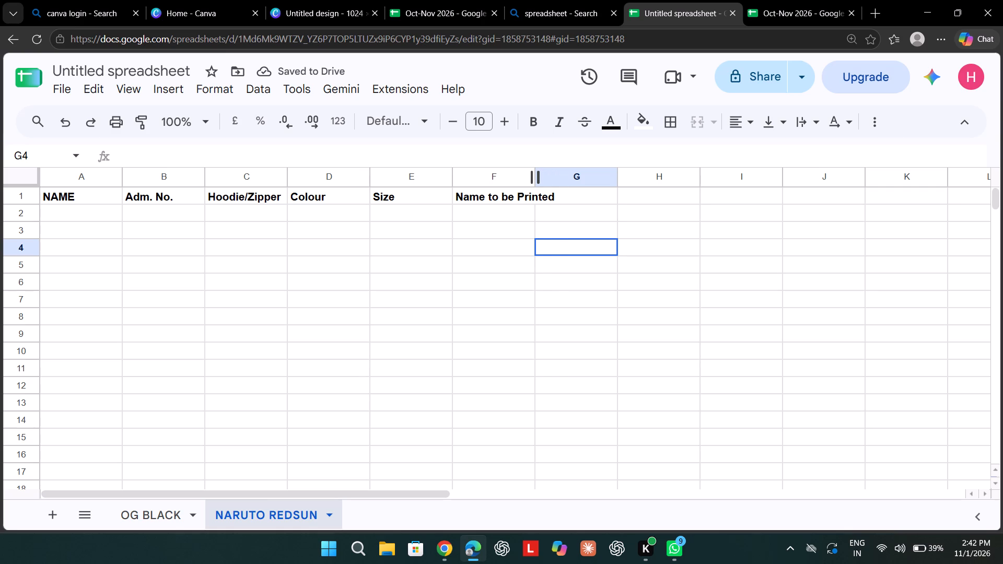
left_click(535, 175)
left_click_drag(535, 175, 560, 178)
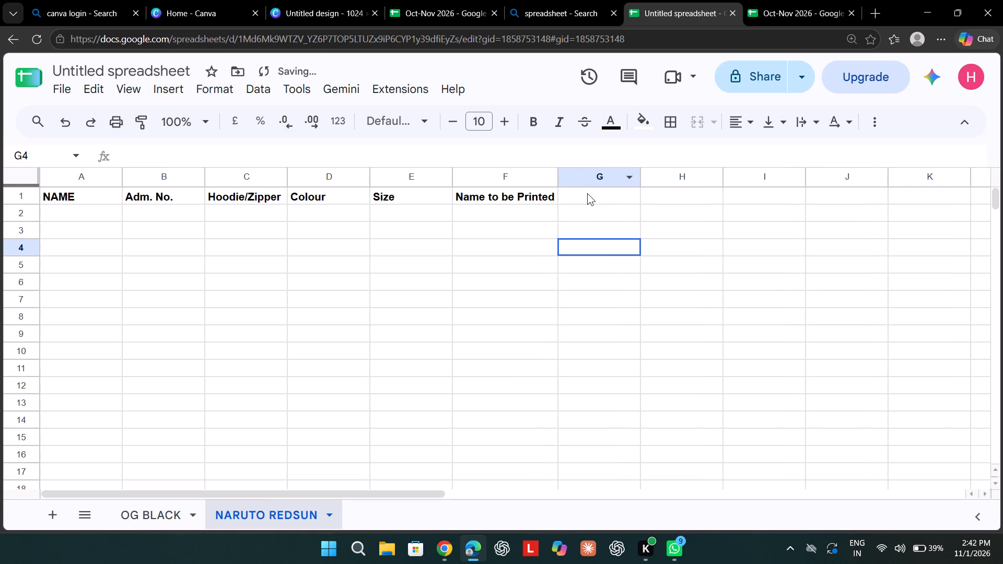
left_click(587, 193)
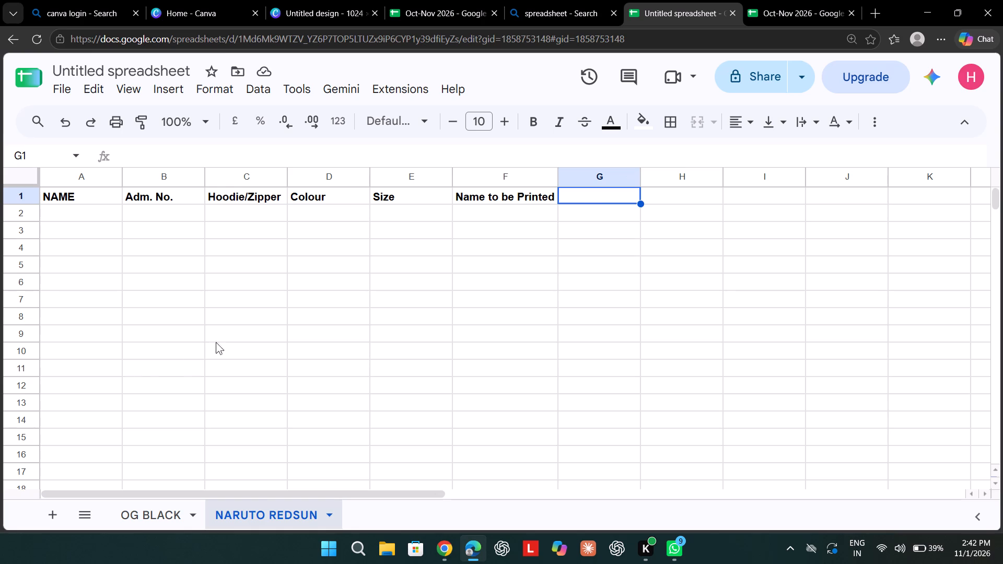
Change the header in cell A1 of the OG BLACK sheet to NAME in capitals.
left_click(143, 511)
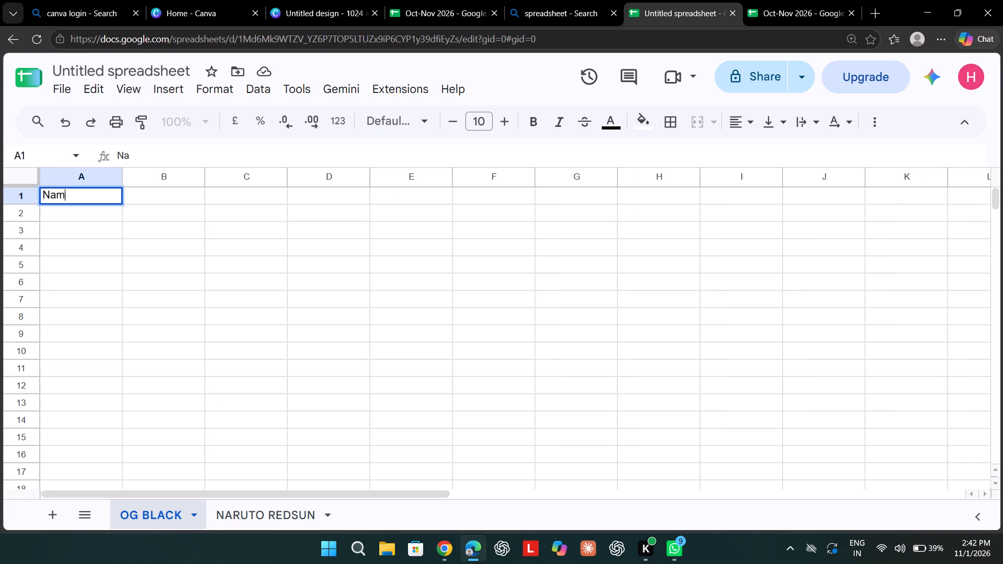
left_click(87, 196)
key("BackSpace")
key("BackSpace")
key("BackSpace")
type("AME")
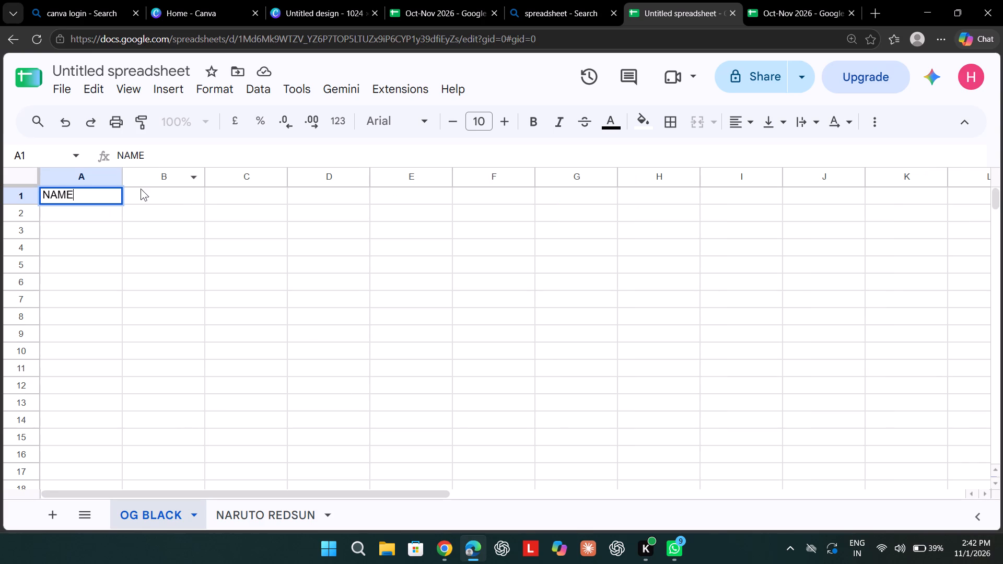
Enter the column headers Adm. No. in cell B1 and Hoodie/Zipper in cell C1 of the OG BLACK sheet.
left_click(141, 189)
type("dm.")
key("space")
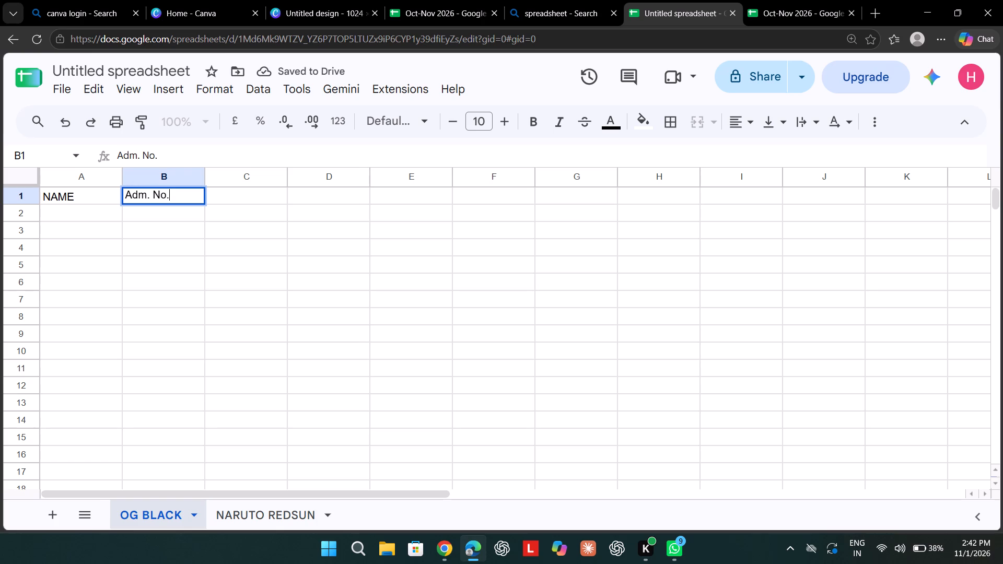
left_click_drag(227, 203, 233, 198)
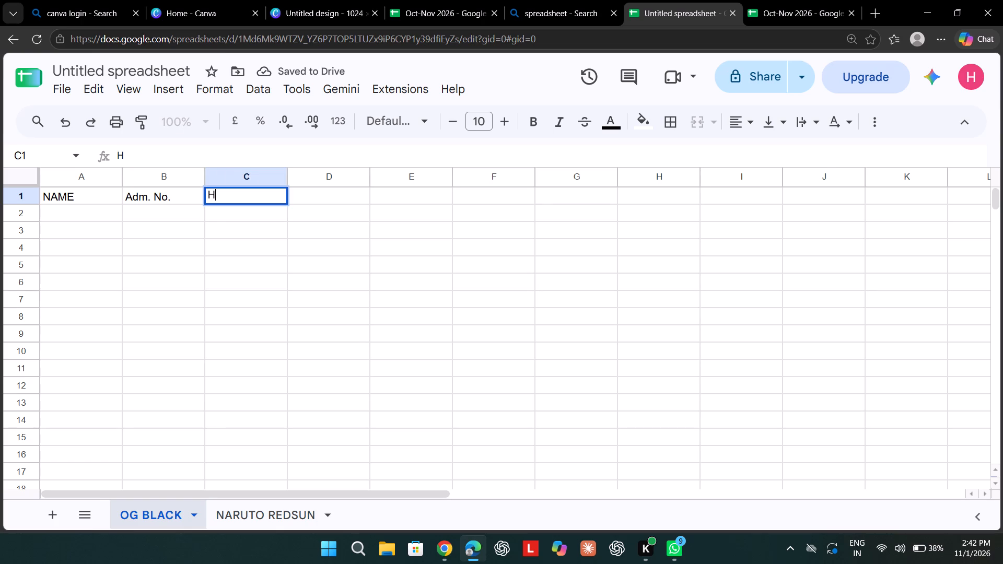
type("oodie")
type("ipper")
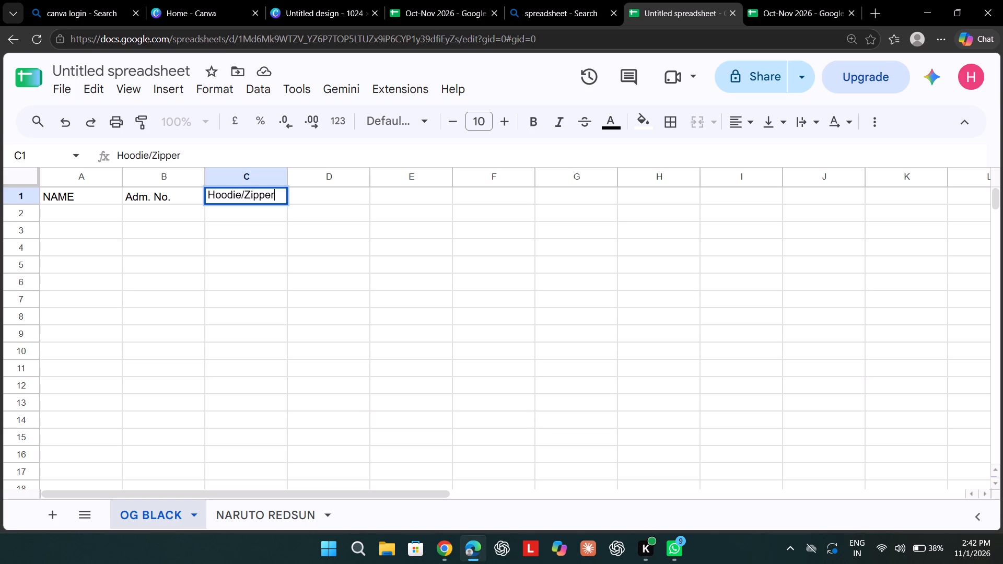
Enter the column header Size in cell D1 of the OG BLACK sheet.
left_click(324, 188)
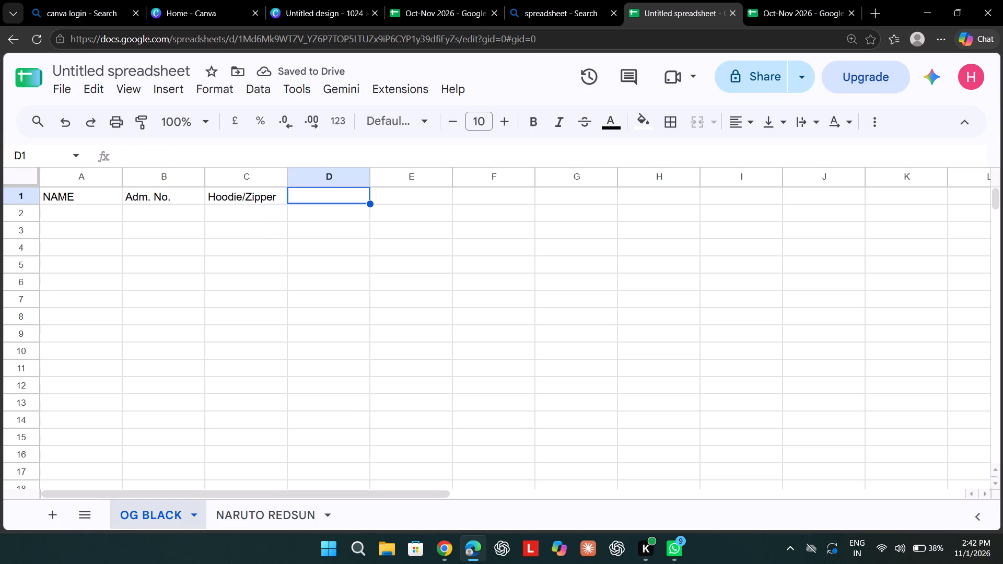
key("o")
key("BackSpace")
key("BackSpace")
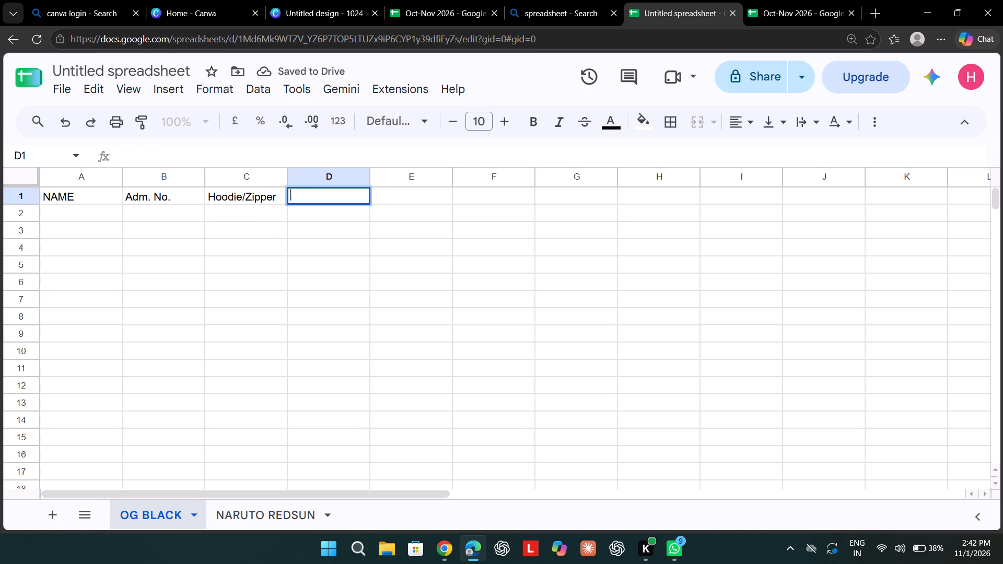
key("s")
type("ize")
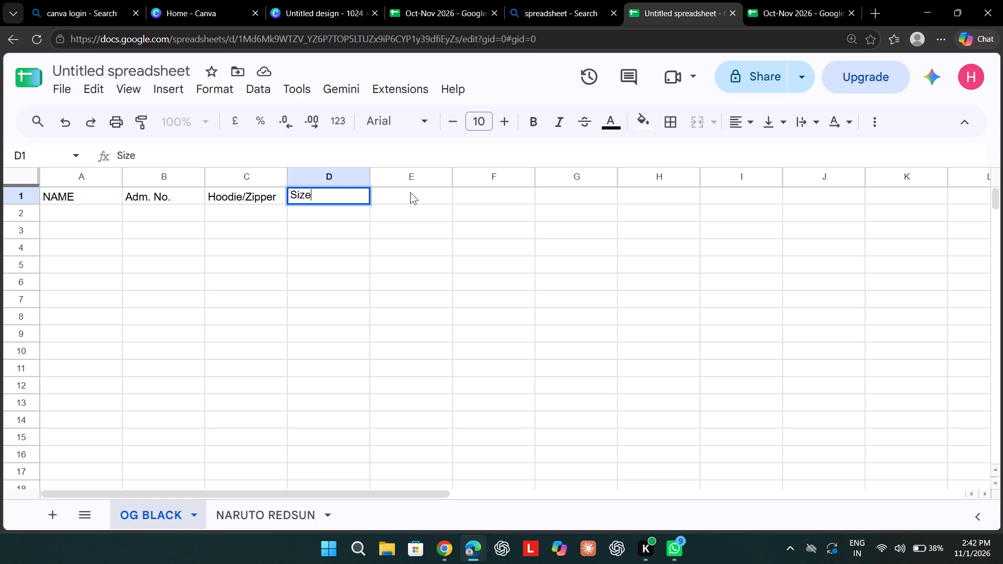
Enter the column header Name to be Printed in cell E1 of OG BLACK and widen column E to fit it.
left_click(410, 192)
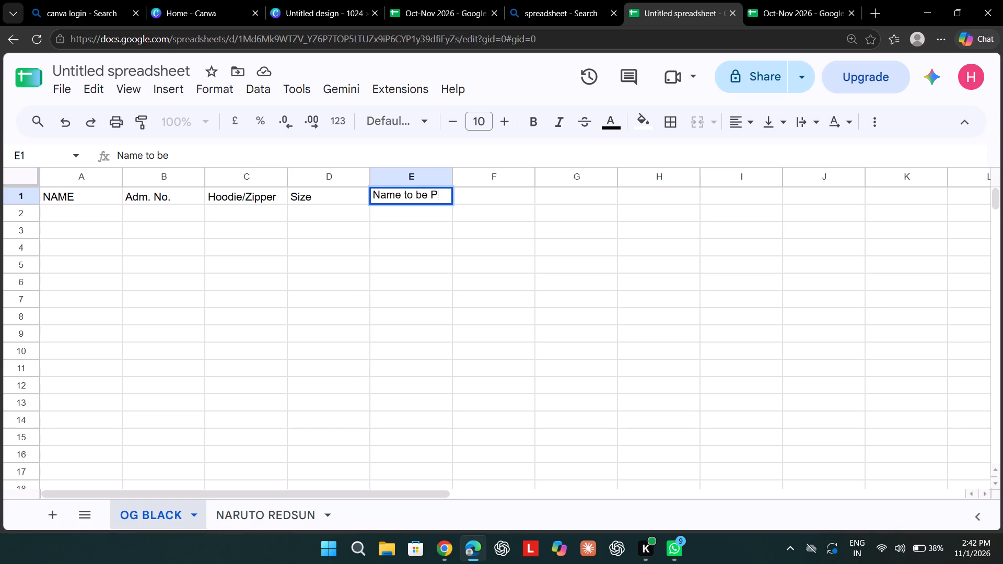
type("rinted")
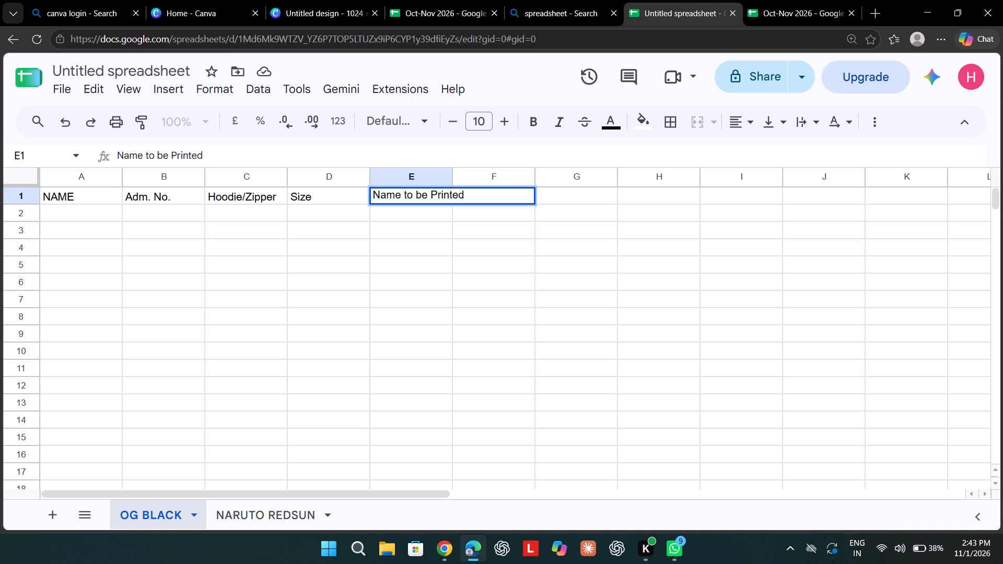
left_click_drag(453, 174, 462, 173)
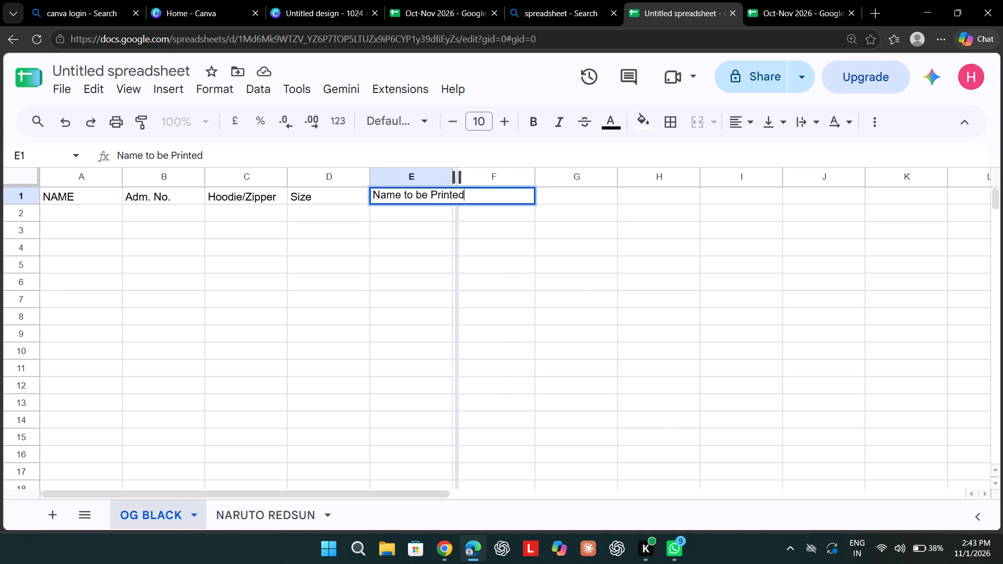
left_click_drag(462, 173, 500, 173)
Make the Name to be Printed header in E1 and the Size header in D1 bold on the OG BLACK sheet.
triple_click(446, 191)
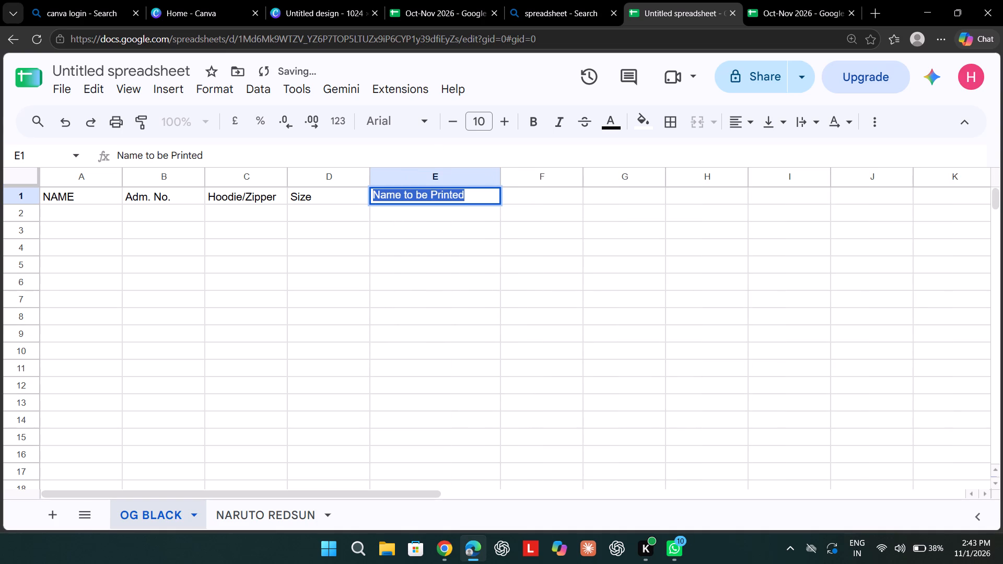
left_click(536, 126)
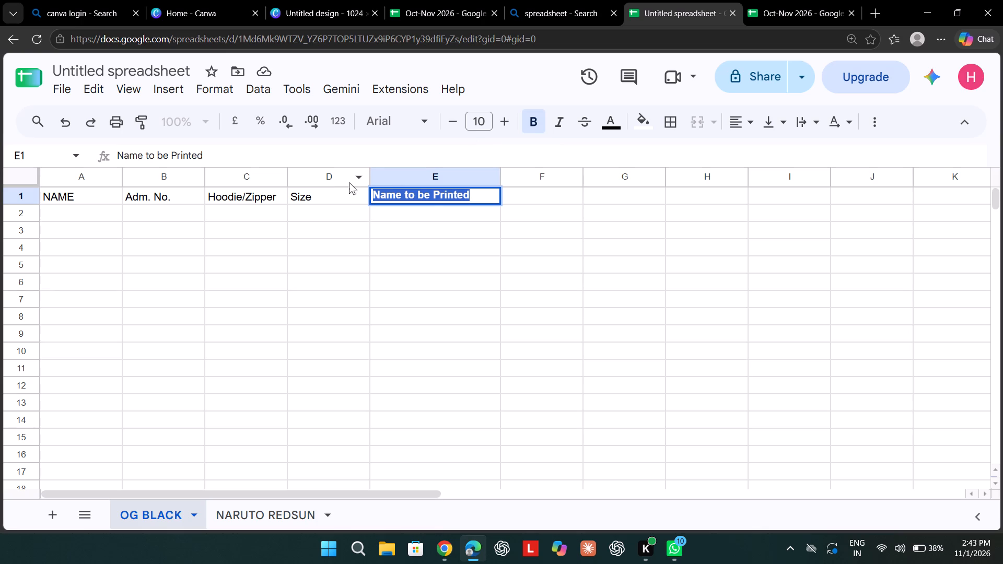
left_click(309, 195)
double_click(309, 195)
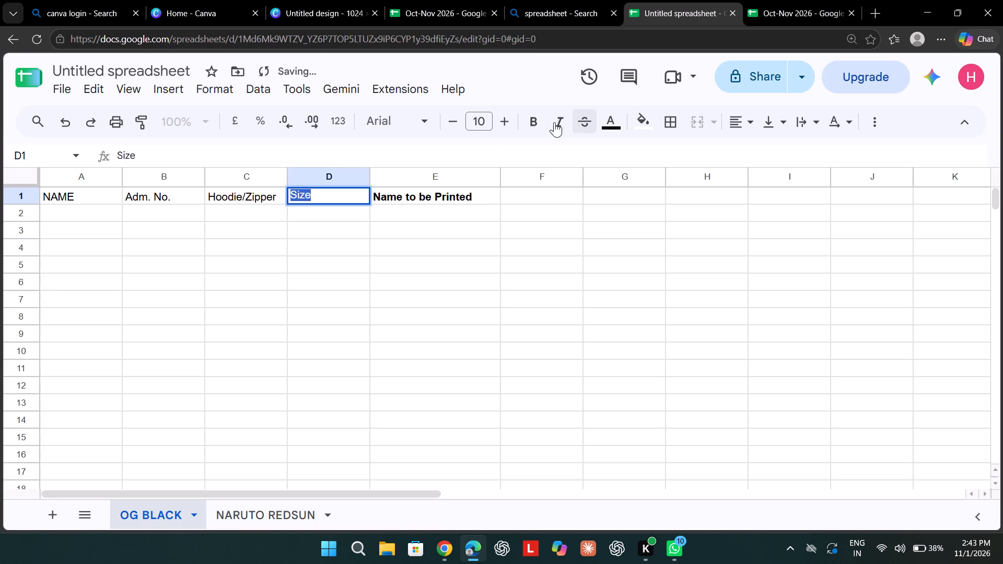
left_click(526, 114)
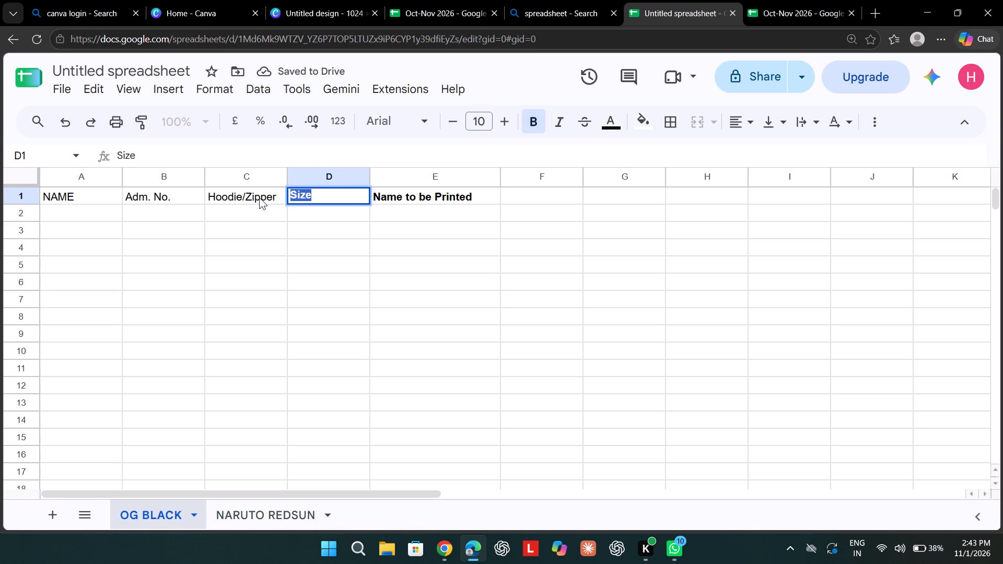
Make the Hoodie/Zipper header in C1, the Adm. No. header in B1 and the NAME header in A1 bold on the OG BLACK sheet.
triple_click(260, 197)
left_click(260, 197)
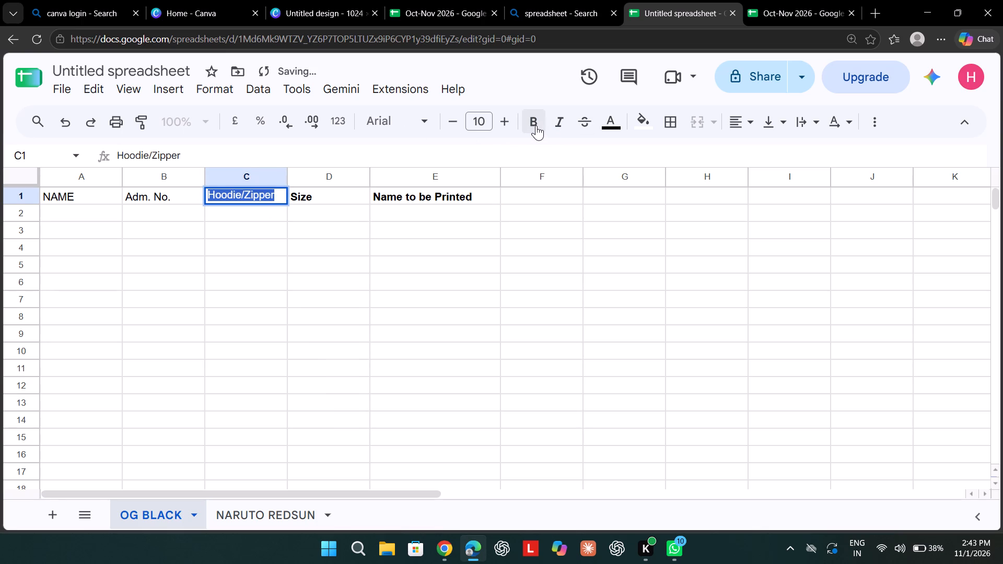
left_click(535, 125)
triple_click(178, 192)
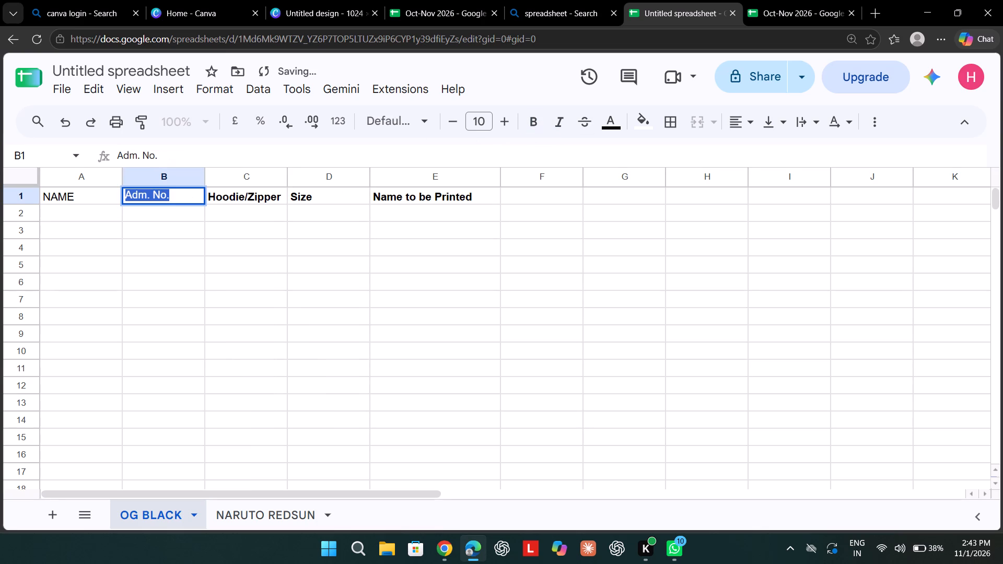
left_click(523, 116)
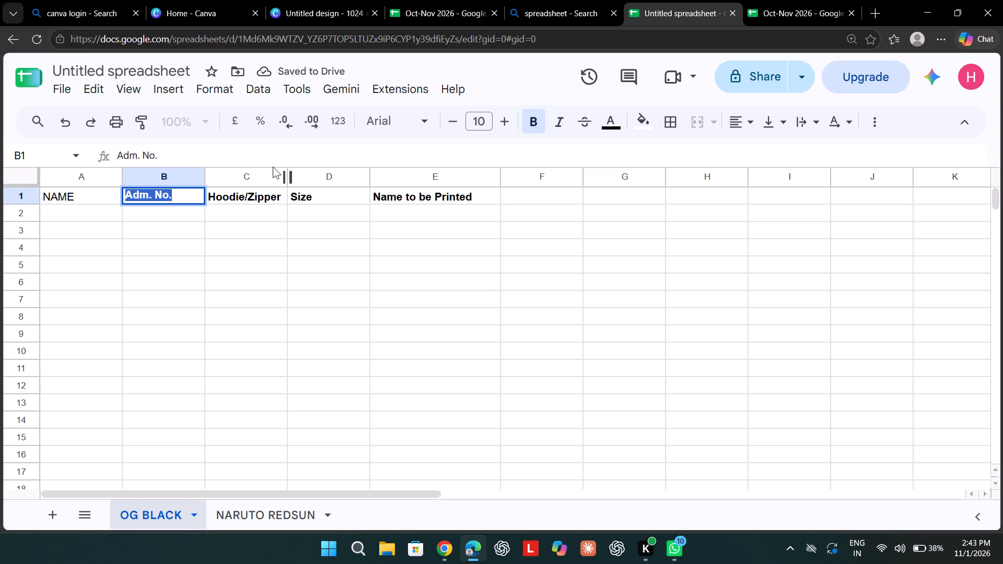
triple_click(96, 197)
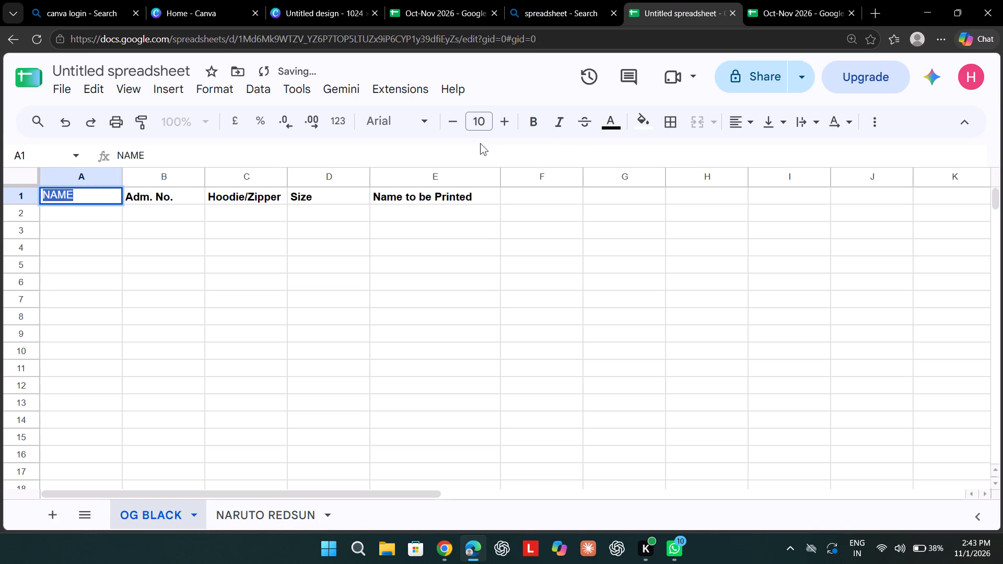
left_click(526, 125)
left_click(484, 301)
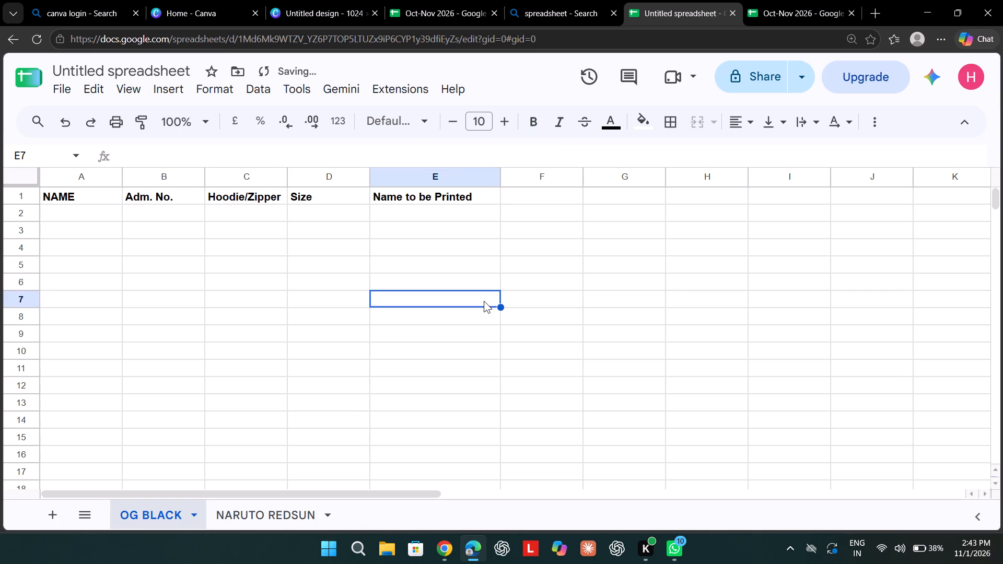
Open the quick sharing options for the untitled order spreadsheet.
left_click(792, 78)
left_click(747, 109)
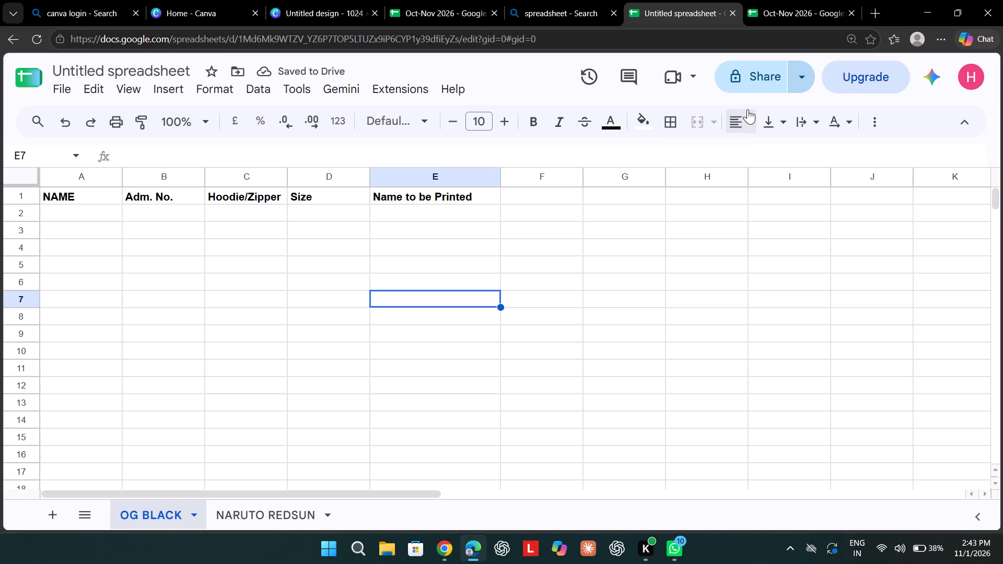
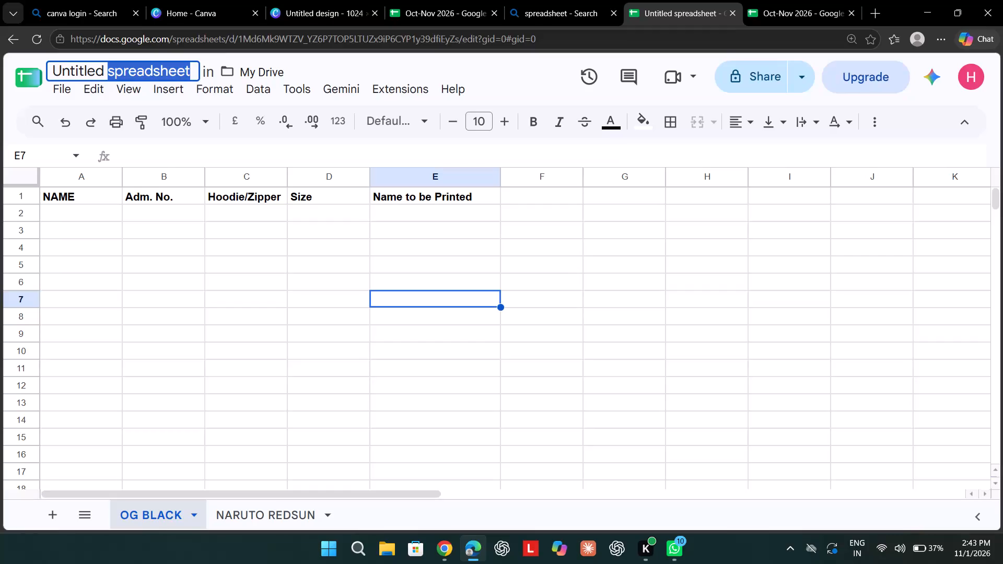
Rename the untitled order spreadsheet as Hoodie/Zipper.
double_click(155, 65)
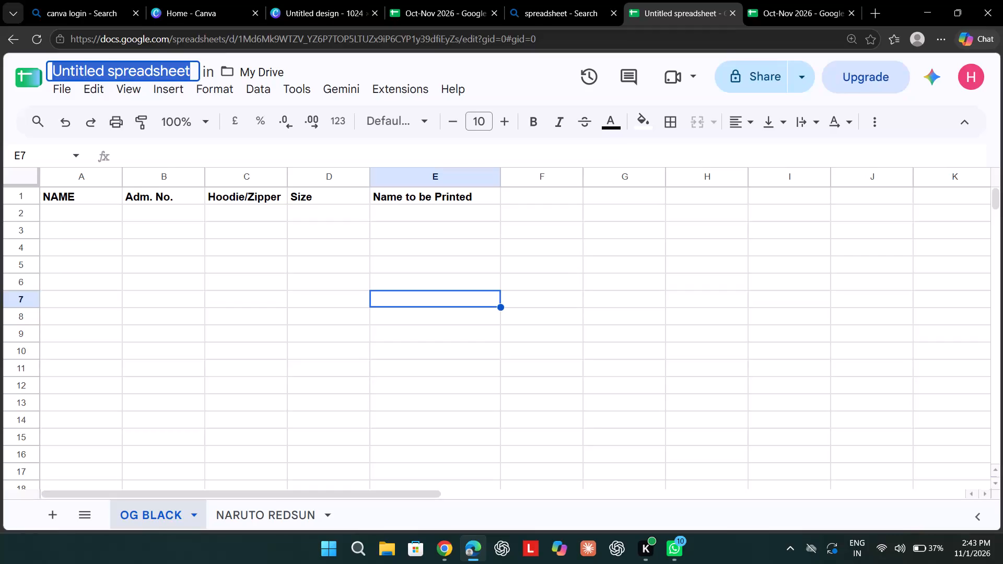
key("h")
type("oodie")
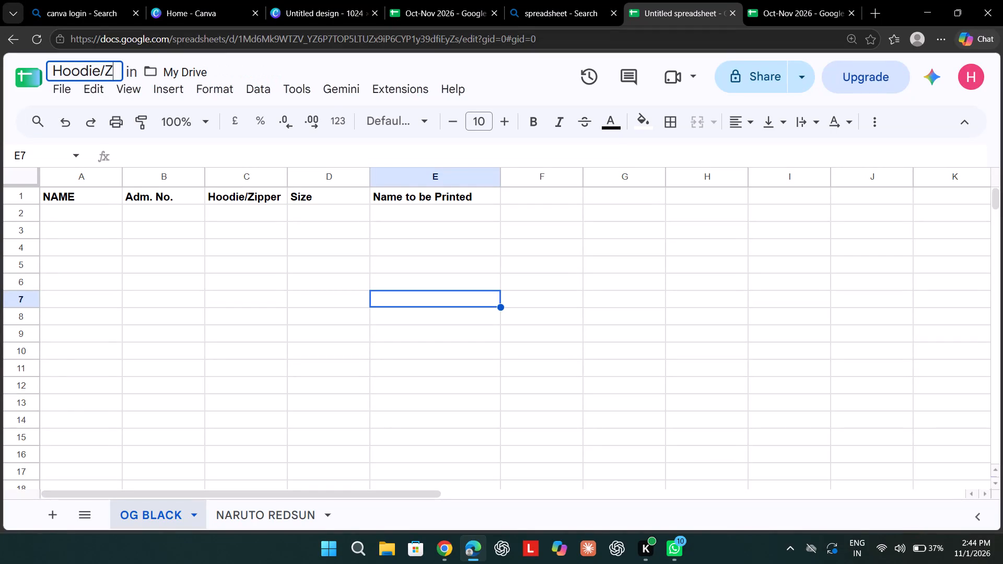
type("ipper")
key("Return")
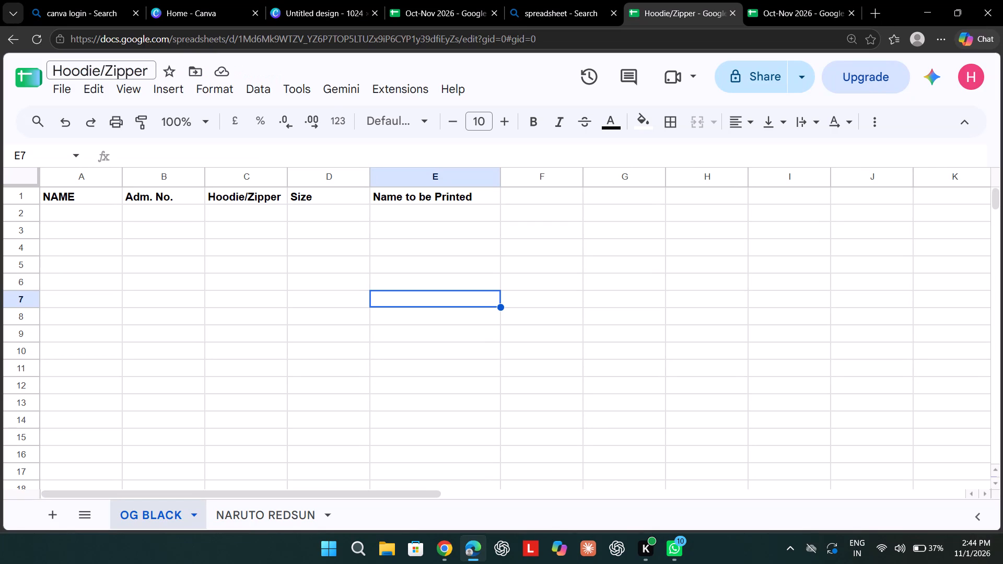
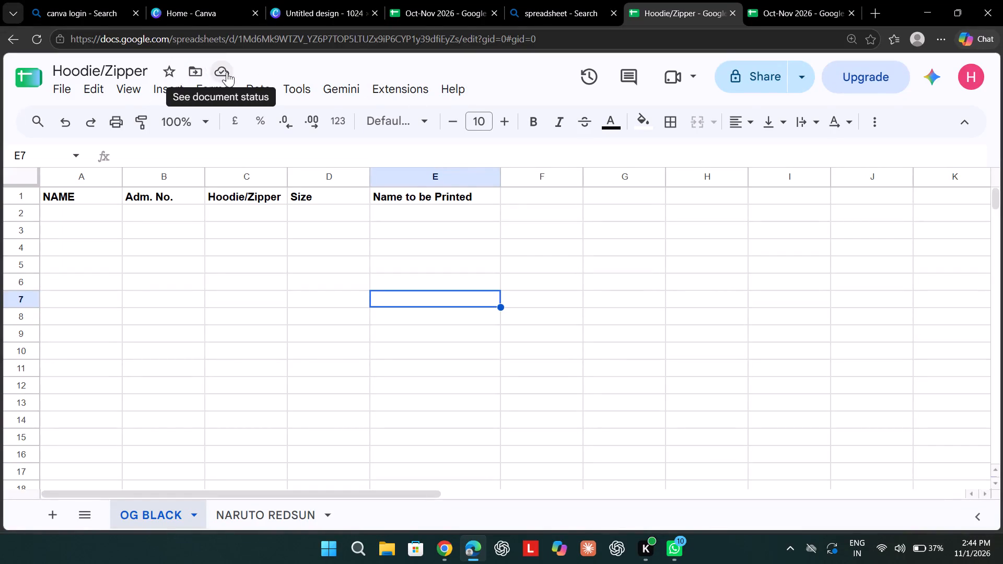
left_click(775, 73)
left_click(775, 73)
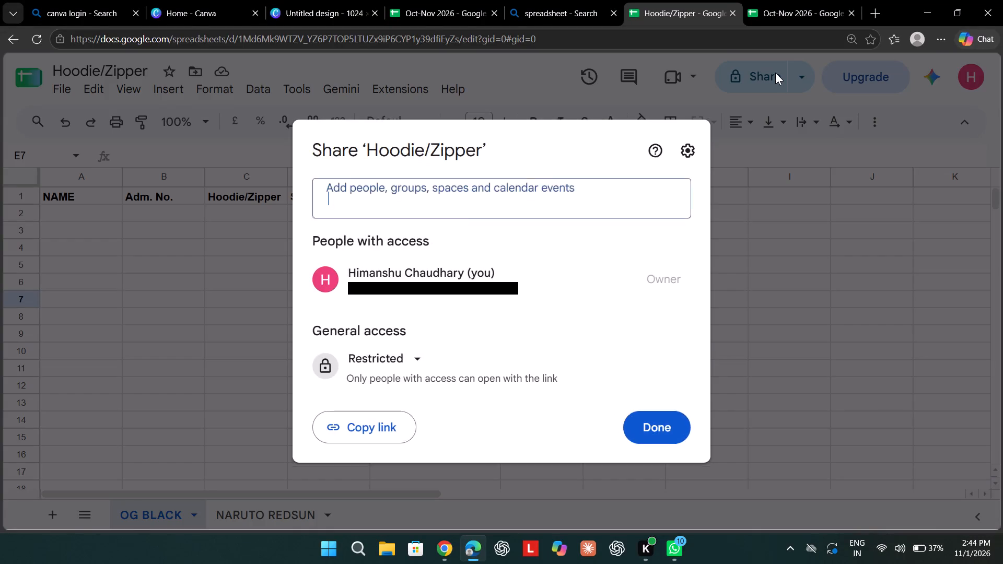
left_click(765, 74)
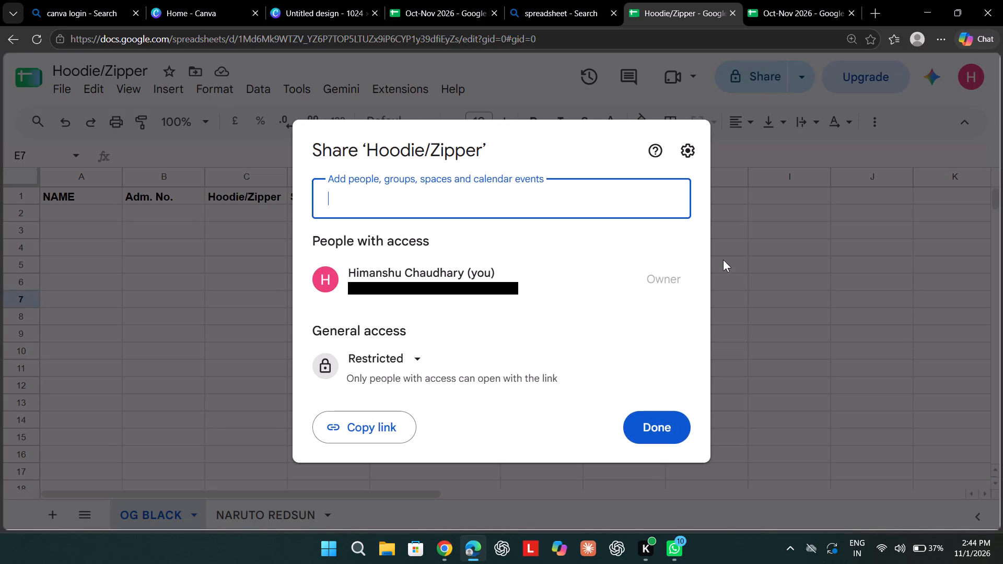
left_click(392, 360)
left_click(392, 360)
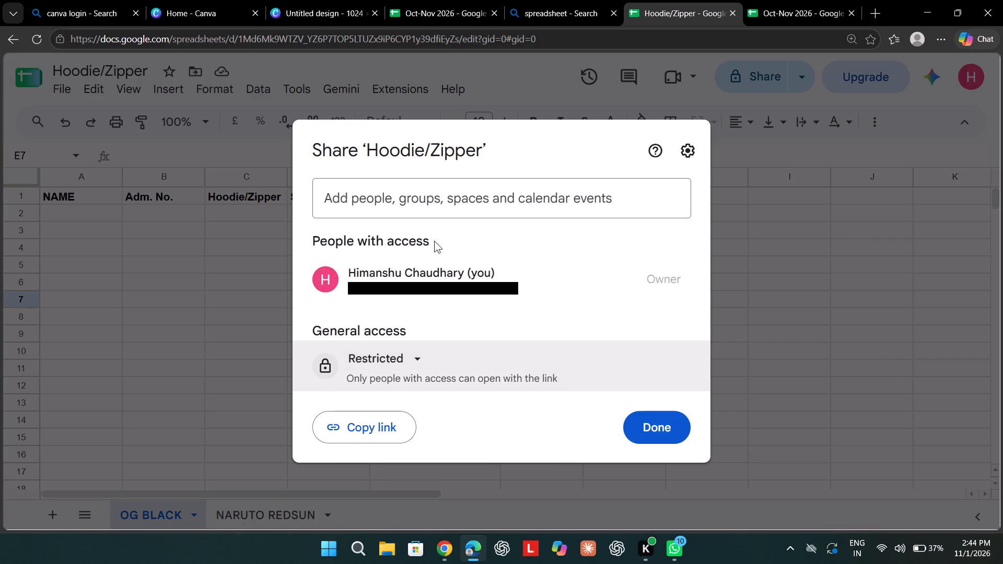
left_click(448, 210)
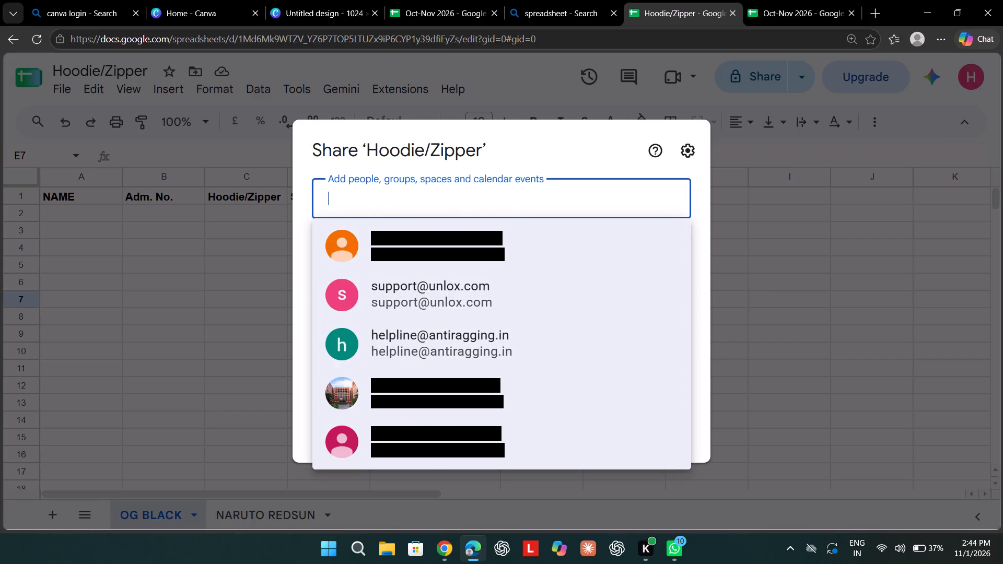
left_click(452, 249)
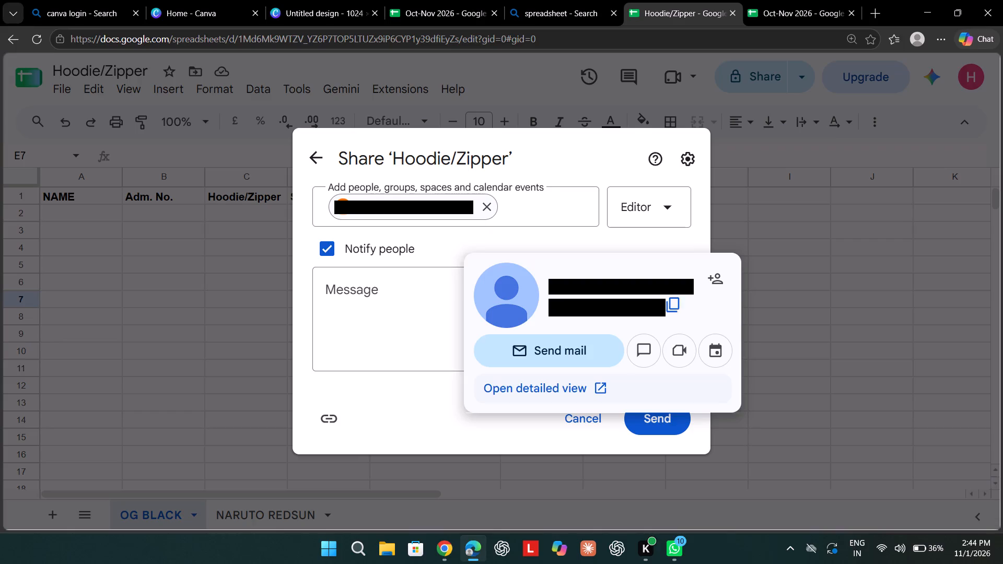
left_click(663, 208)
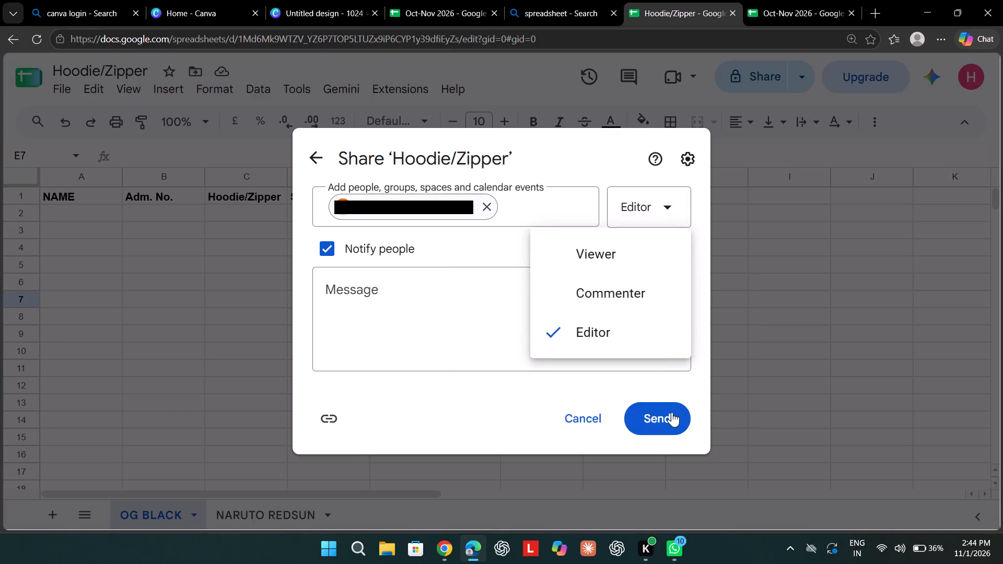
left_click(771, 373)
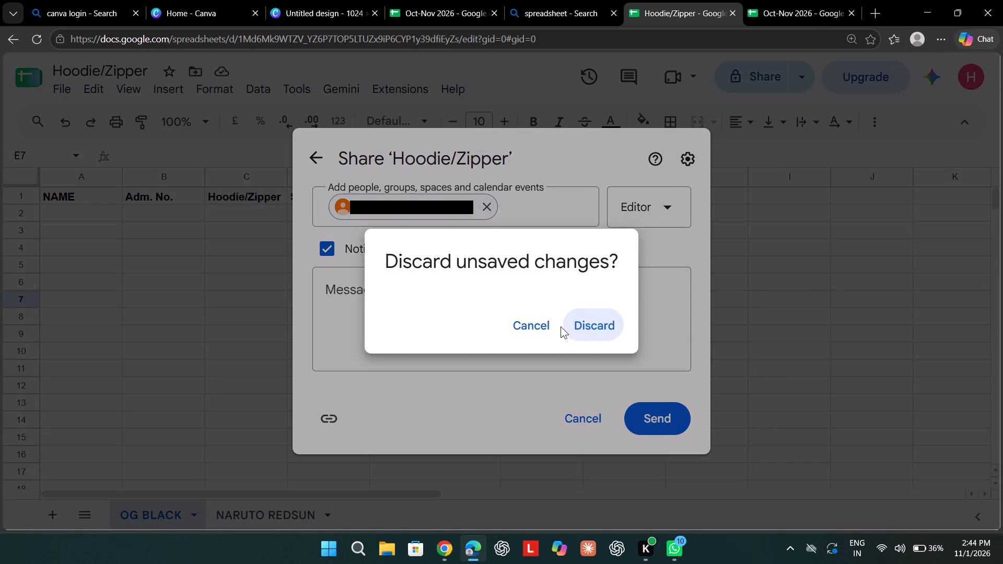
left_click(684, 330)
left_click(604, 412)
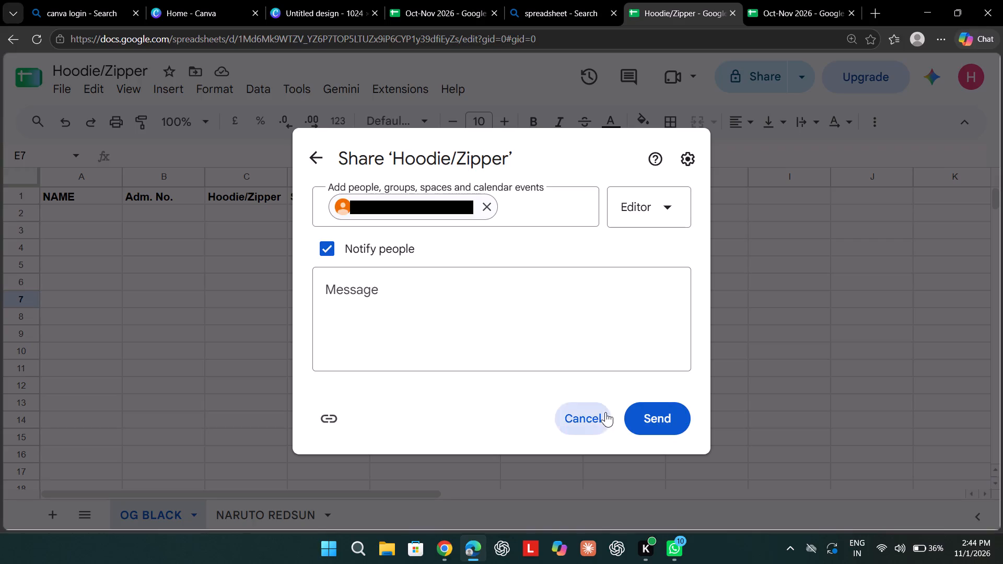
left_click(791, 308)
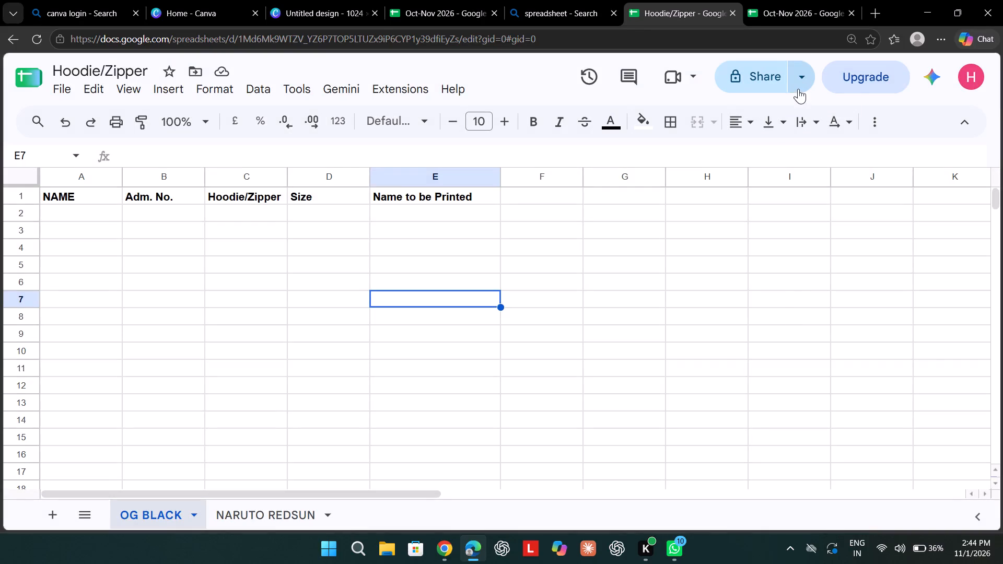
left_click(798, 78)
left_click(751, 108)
Share the Hoodie/Zipper spreadsheet with the first suggested contact as Editor, with notification on and no message.
left_click(746, 69)
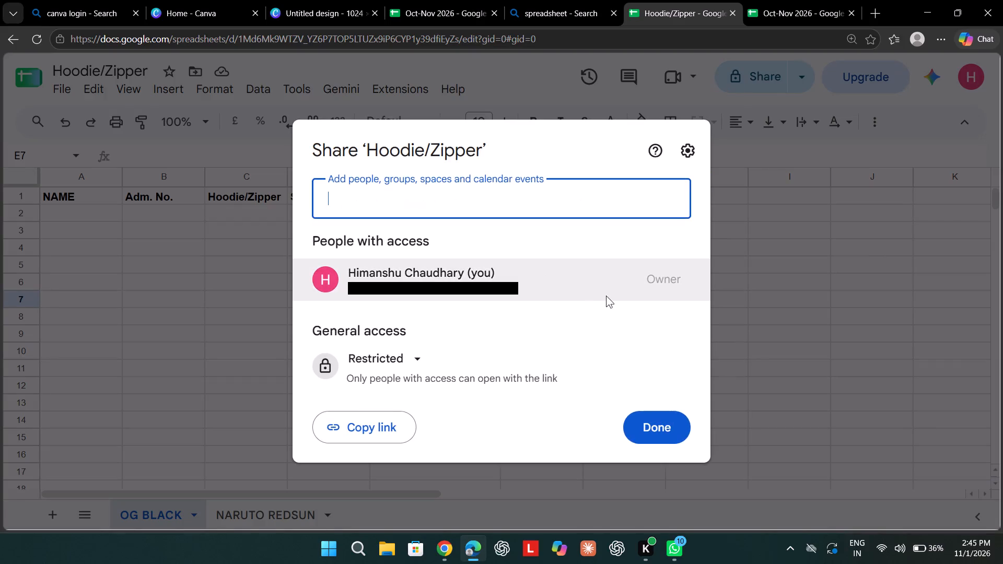
left_click(426, 365)
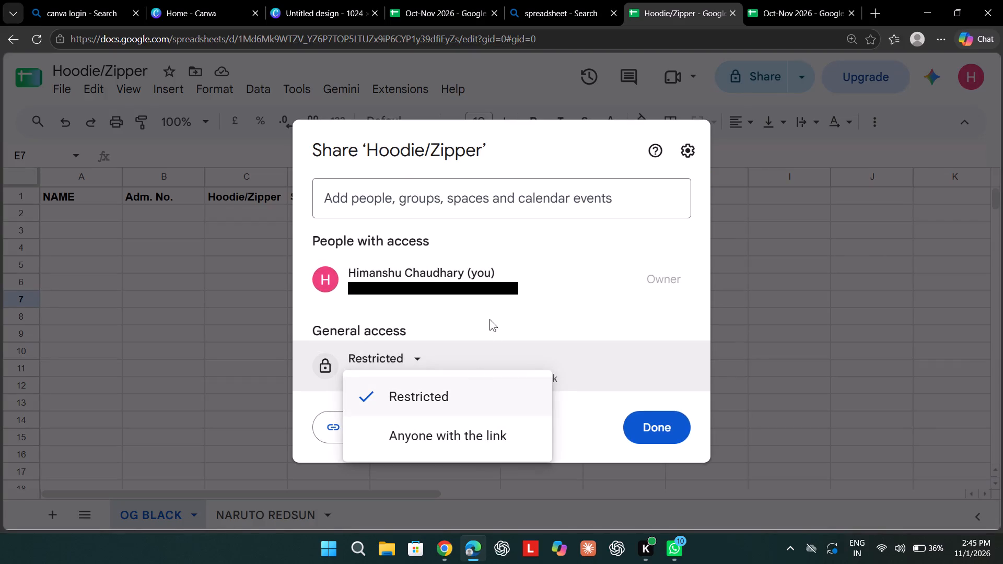
left_click(496, 290)
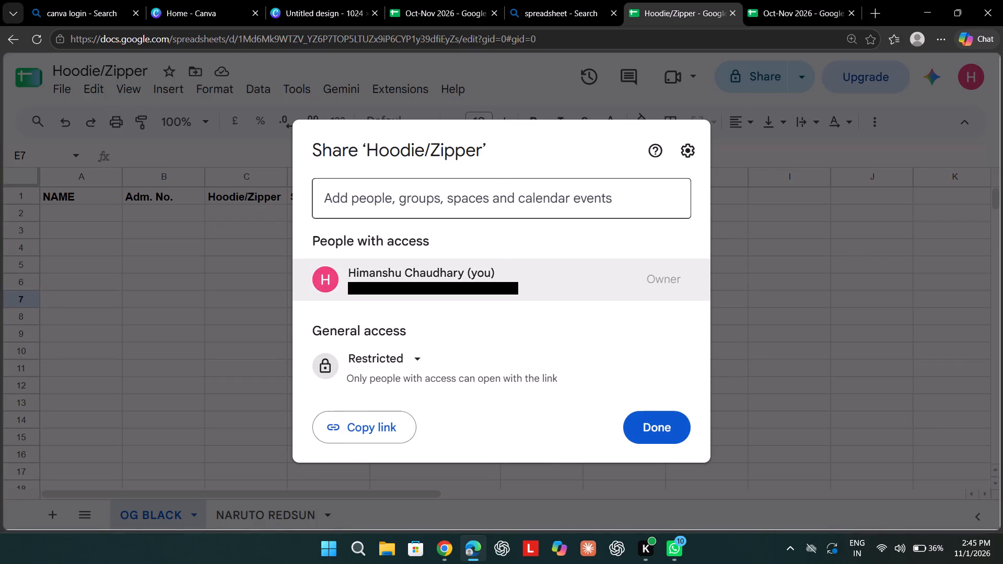
left_click(521, 207)
left_click(506, 243)
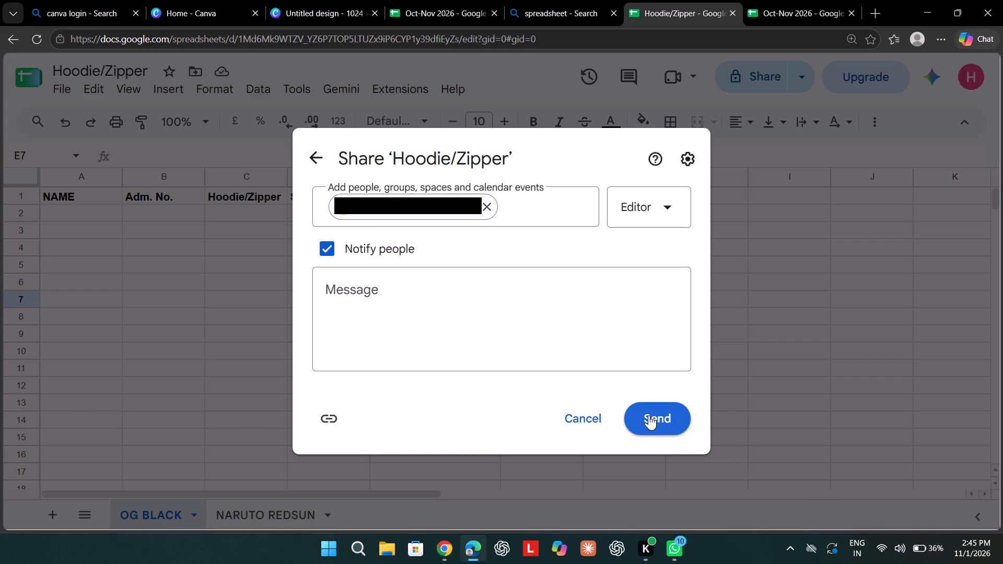
left_click(648, 415)
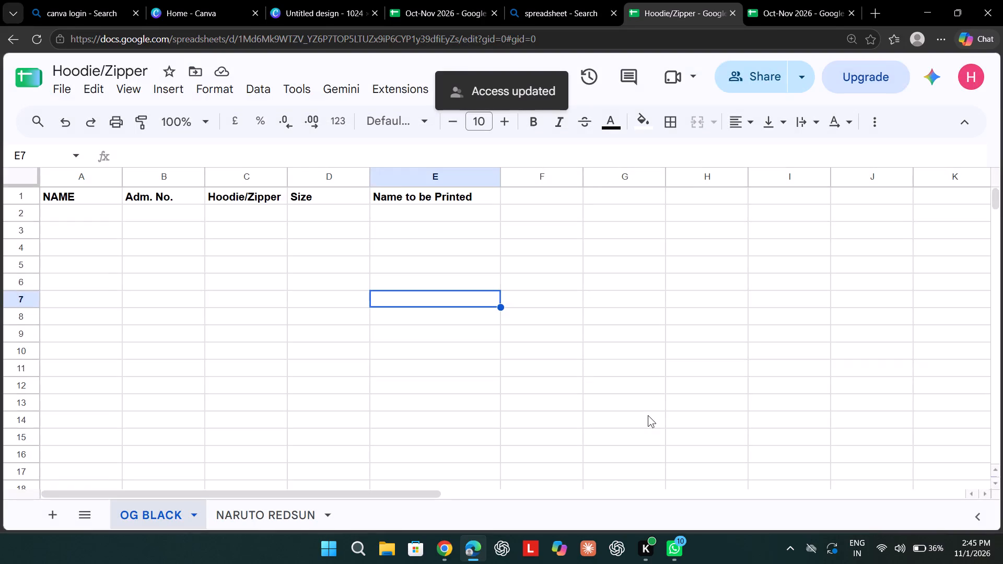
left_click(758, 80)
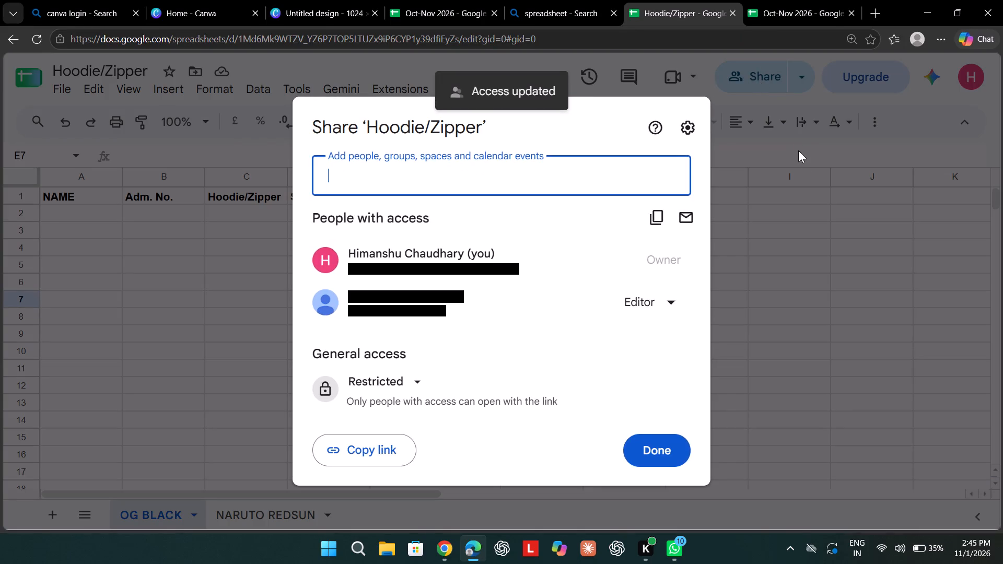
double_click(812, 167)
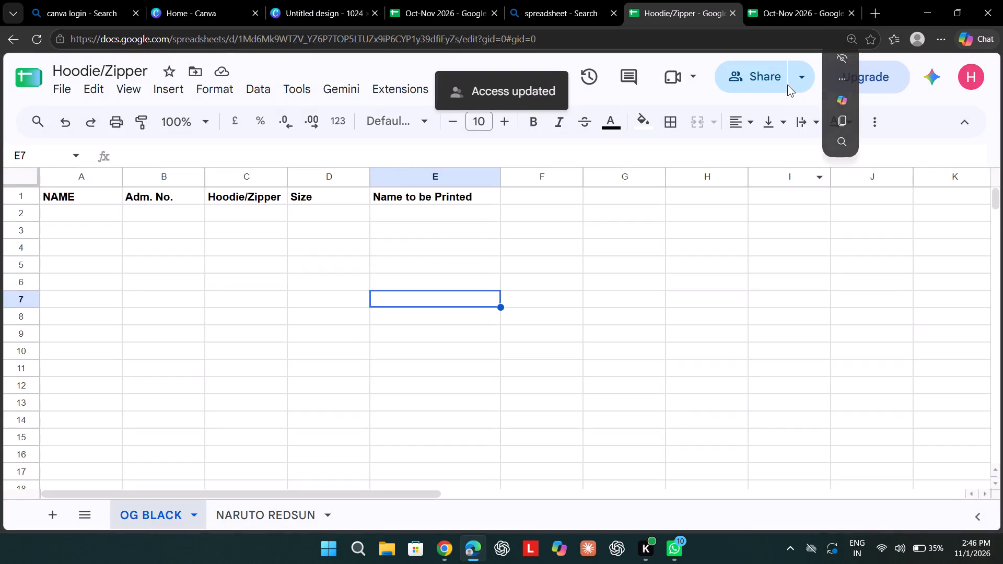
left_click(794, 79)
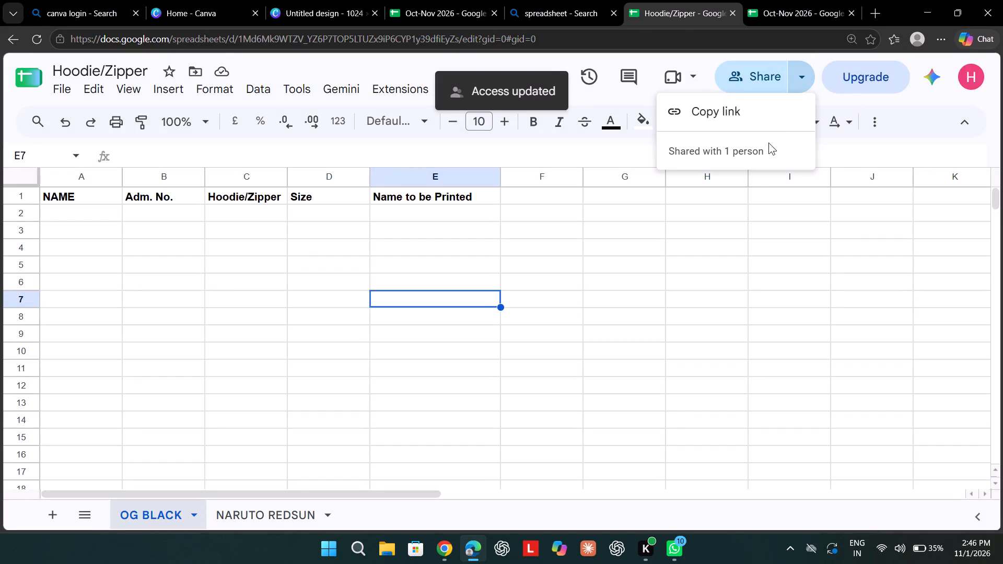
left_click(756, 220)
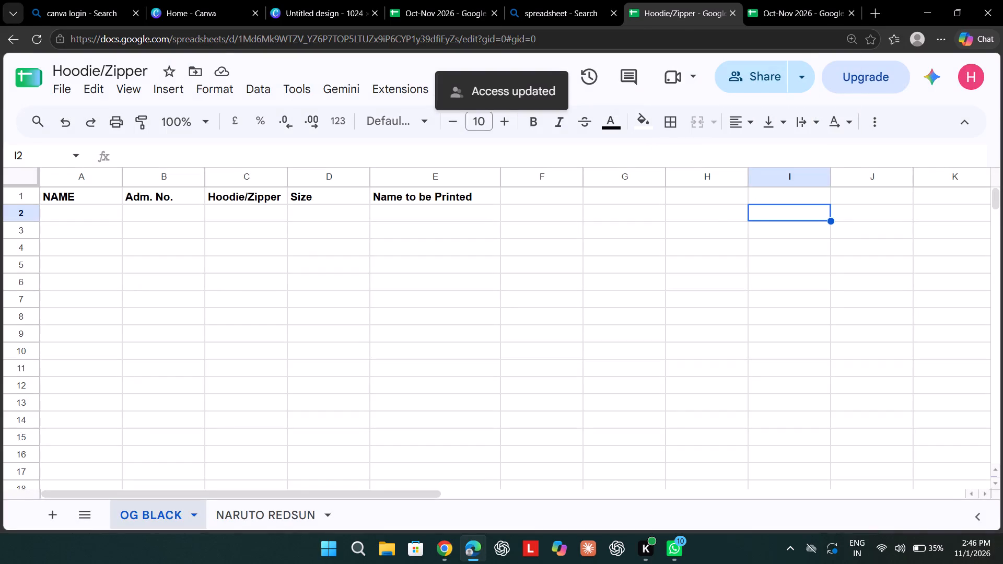
Open Google Sheets from the spreadsheet search results and create a new blank spreadsheet.
left_click(559, 2)
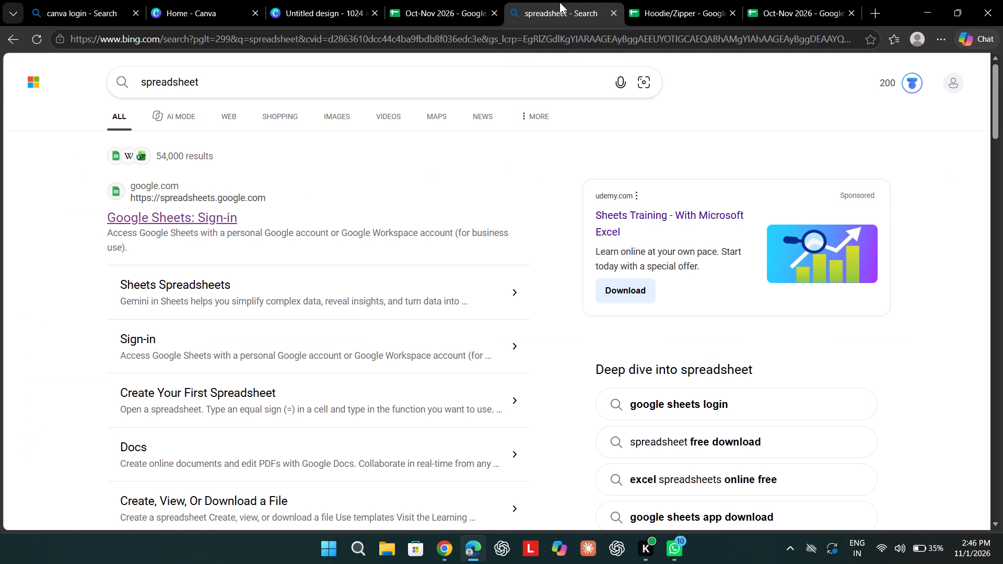
left_click(226, 217)
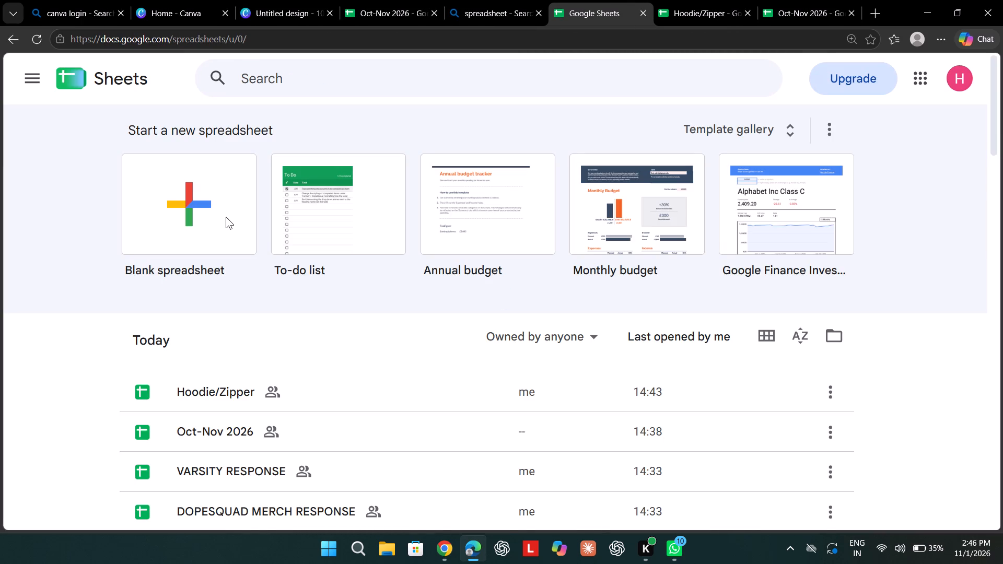
left_click(181, 210)
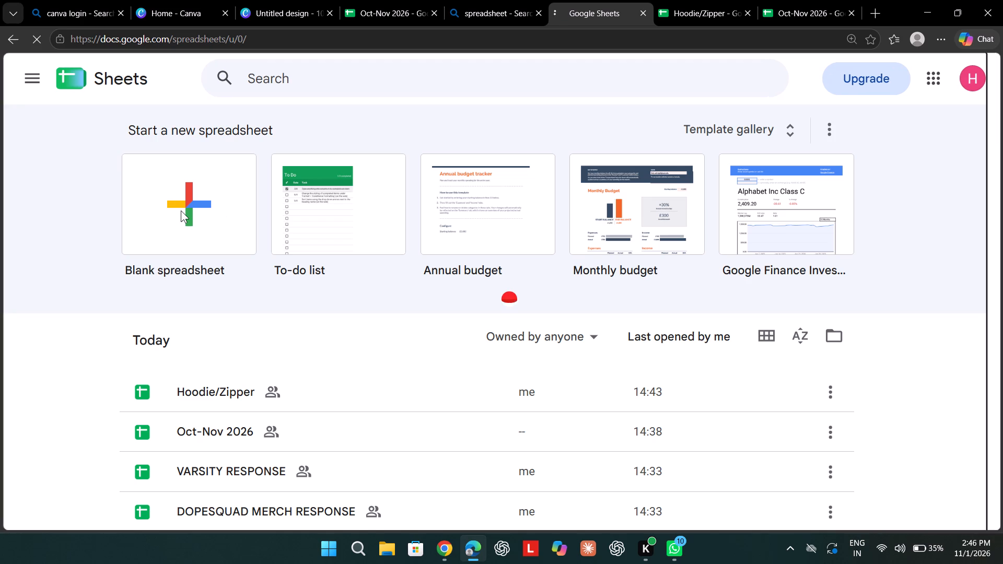
Close the Gemini assistant and rename the untitled spreadsheet as Varsity.
double_click(150, 74)
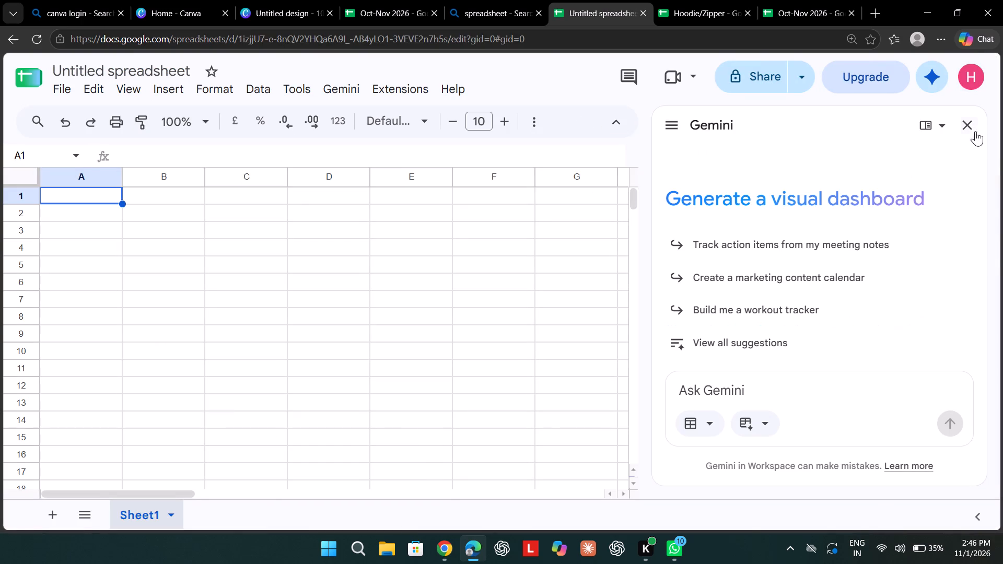
left_click(974, 127)
triple_click(160, 67)
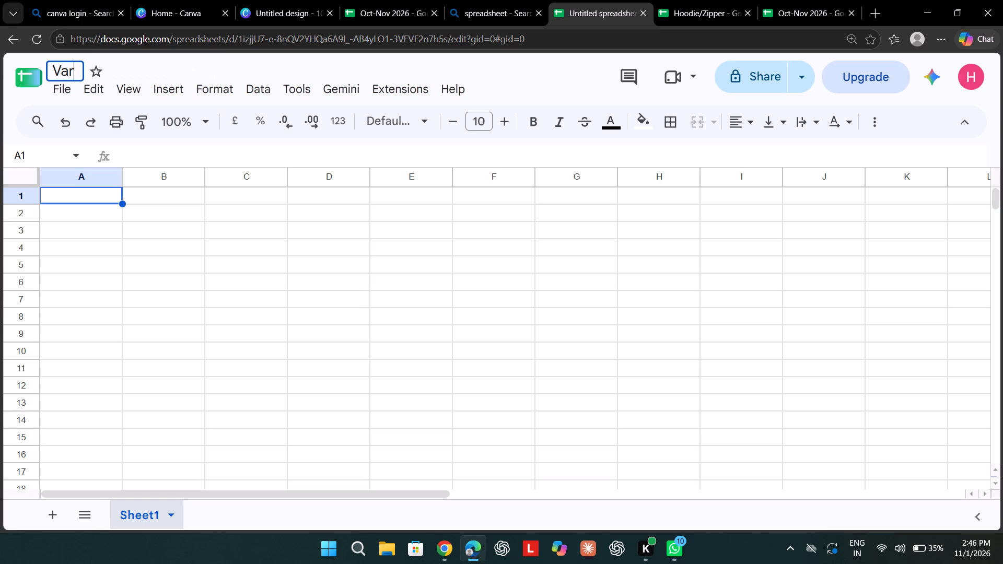
type("sity")
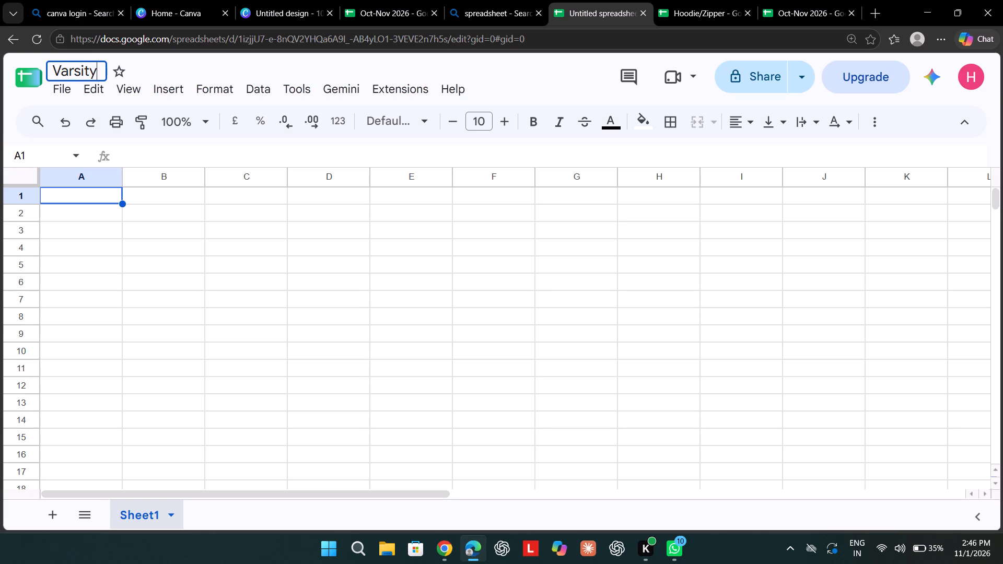
left_click(104, 204)
Add a second sheet to the Varsity spreadsheet.
left_click(167, 514)
left_click(45, 512)
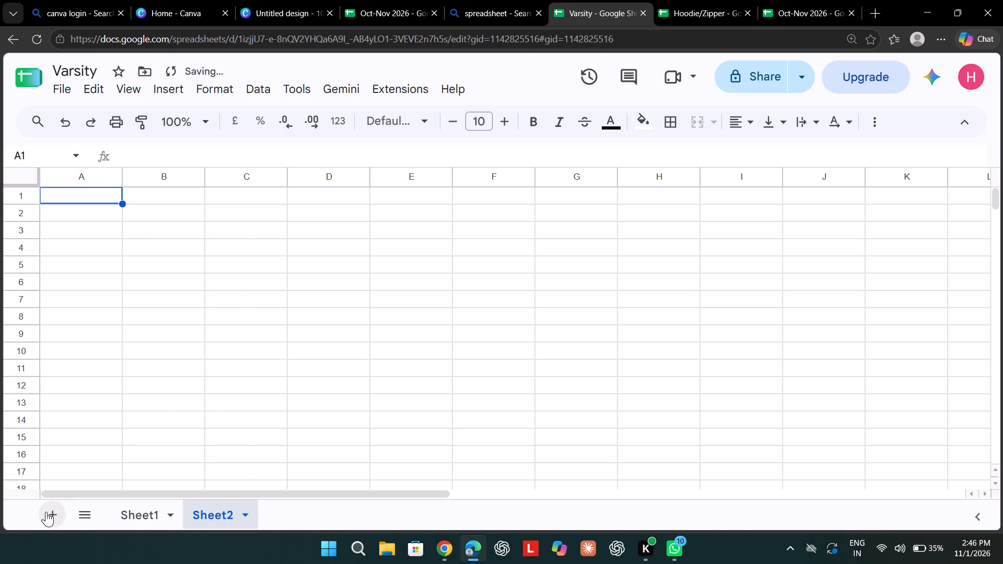
Return to Sheet1 of the Varsity spreadsheet and open its sheet options.
left_click(161, 515)
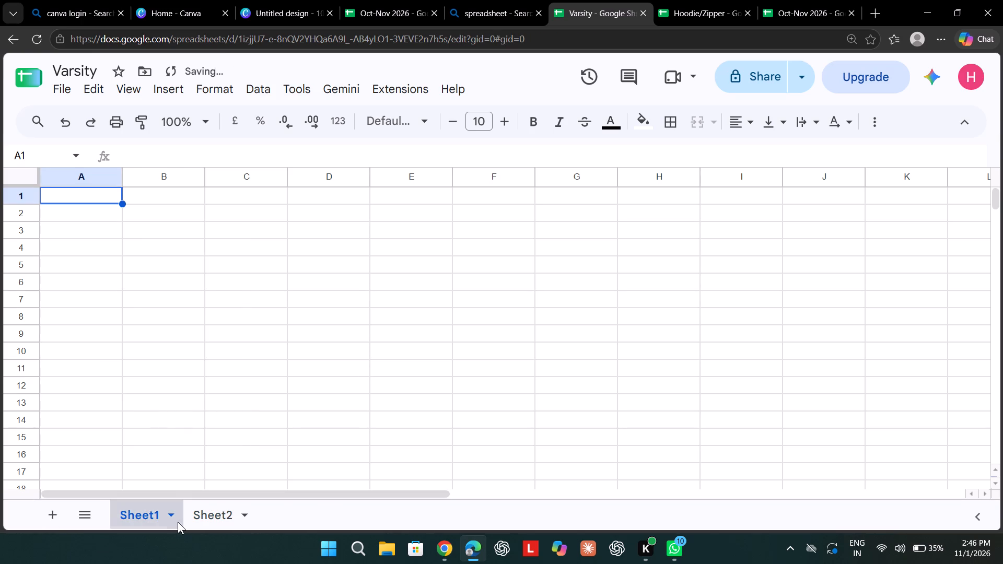
left_click(177, 519)
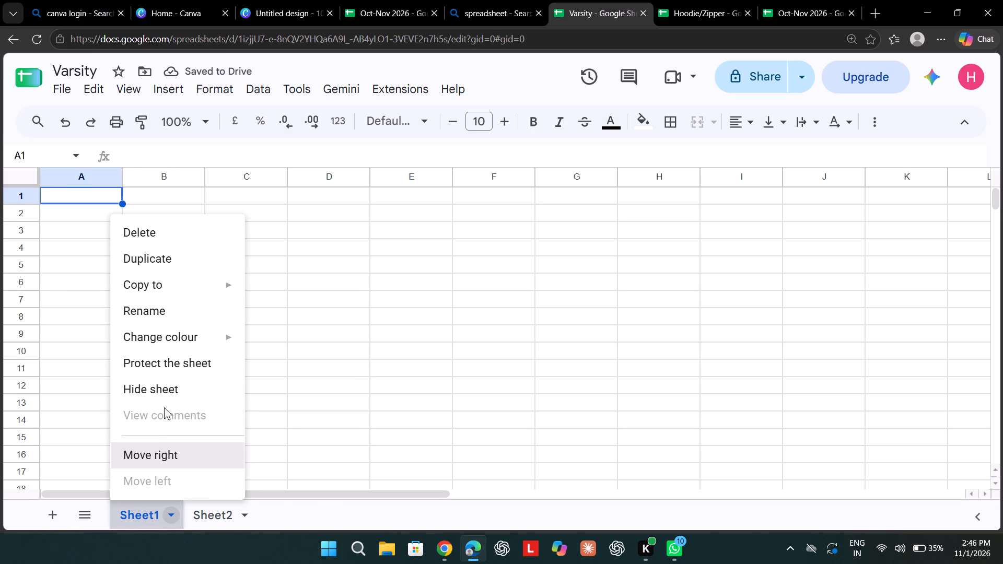
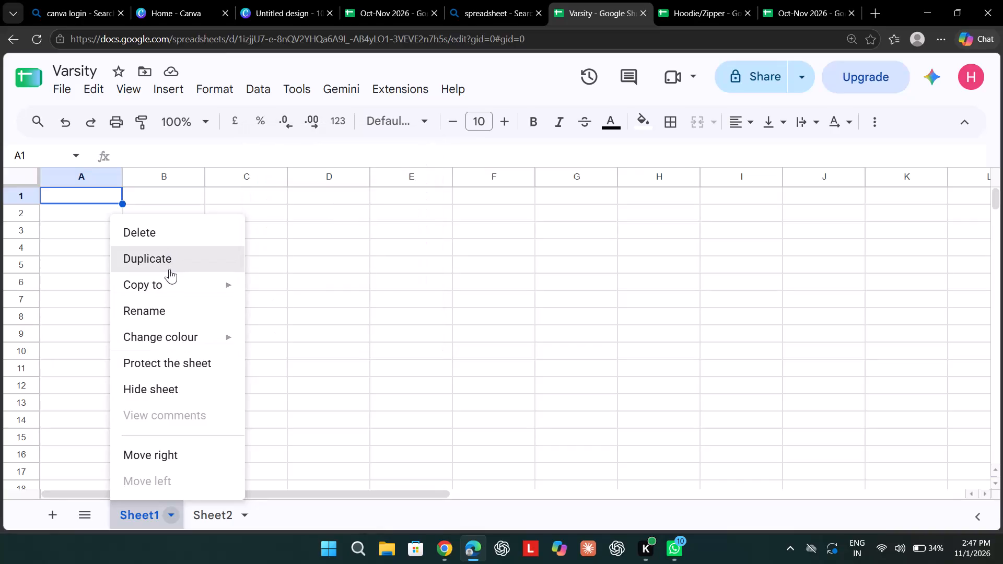
Rename Sheet1 of the Varsity spreadsheet as OFFCAMPUS.
left_click(173, 315)
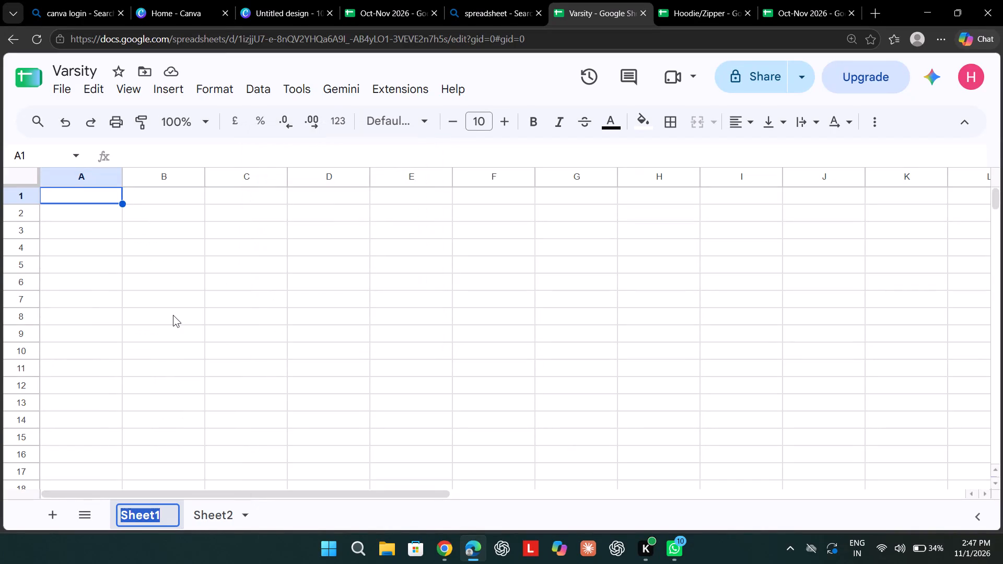
key("o")
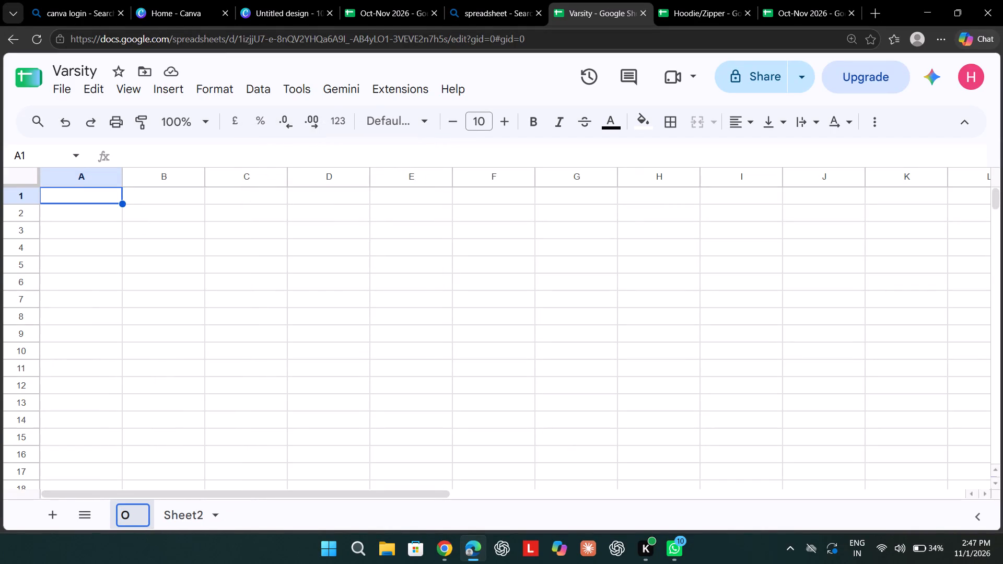
type("FFCAMPUS")
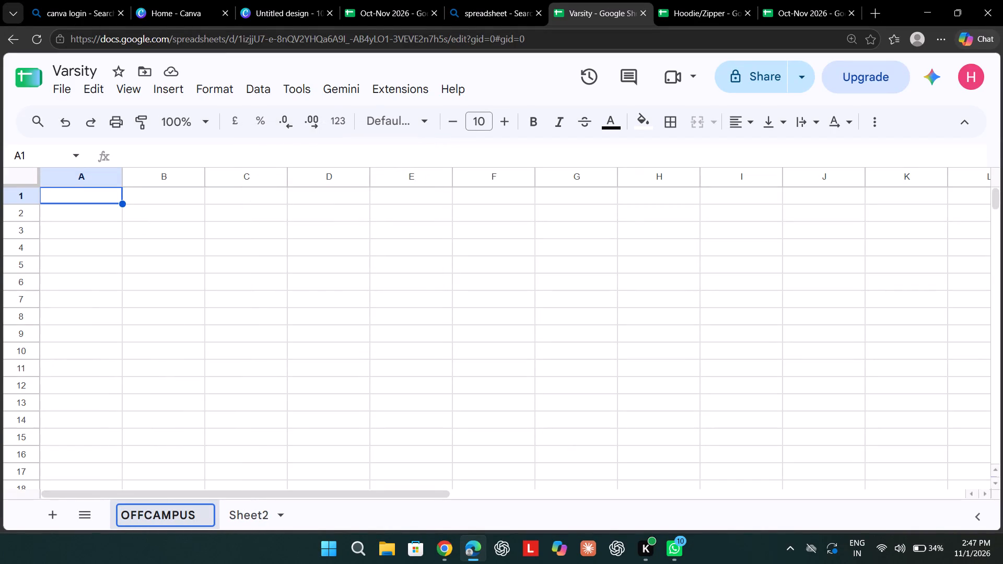
Rename Sheet2 of the Varsity spreadsheet as NARUTO.
left_click(270, 513)
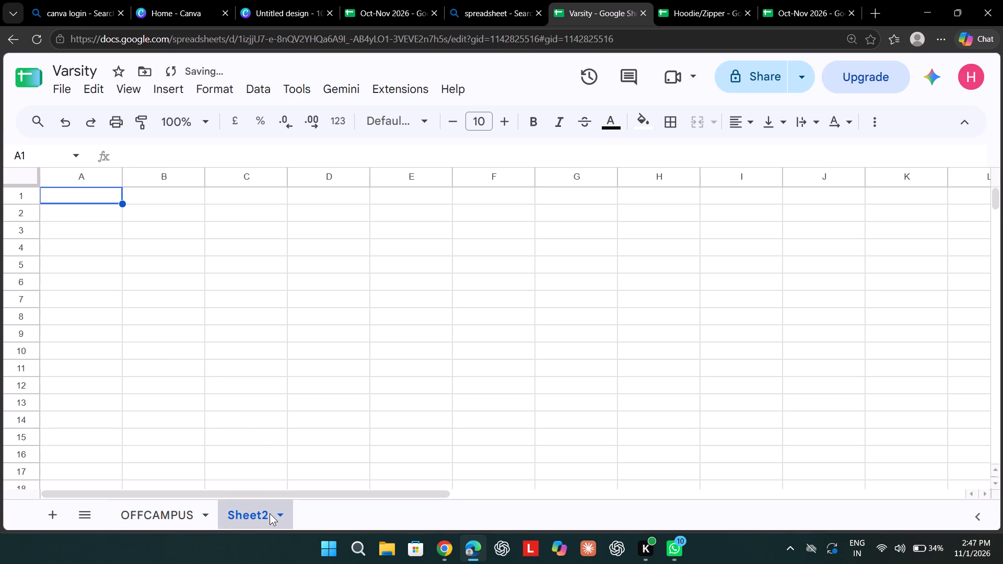
left_click(270, 513)
left_click(285, 513)
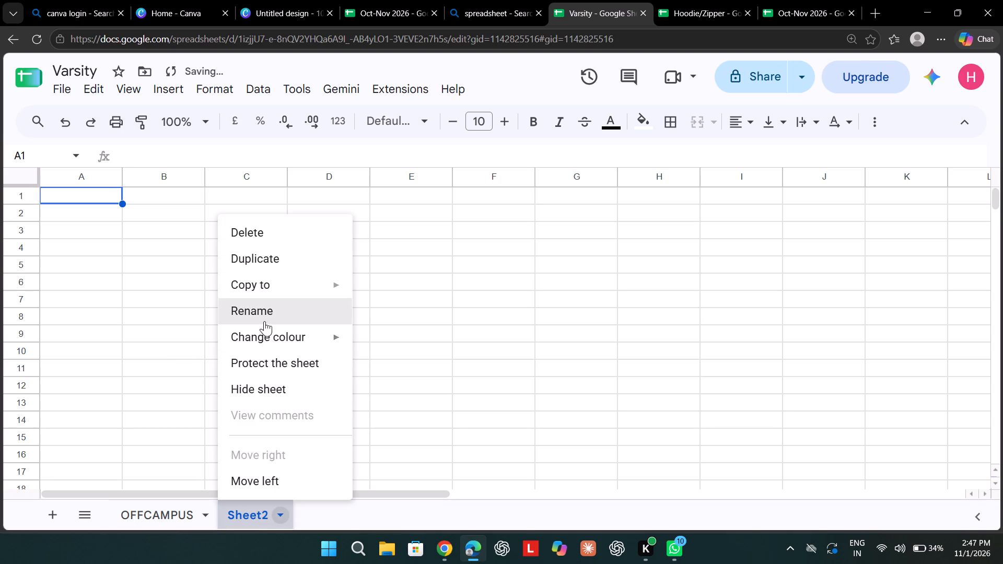
left_click(265, 316)
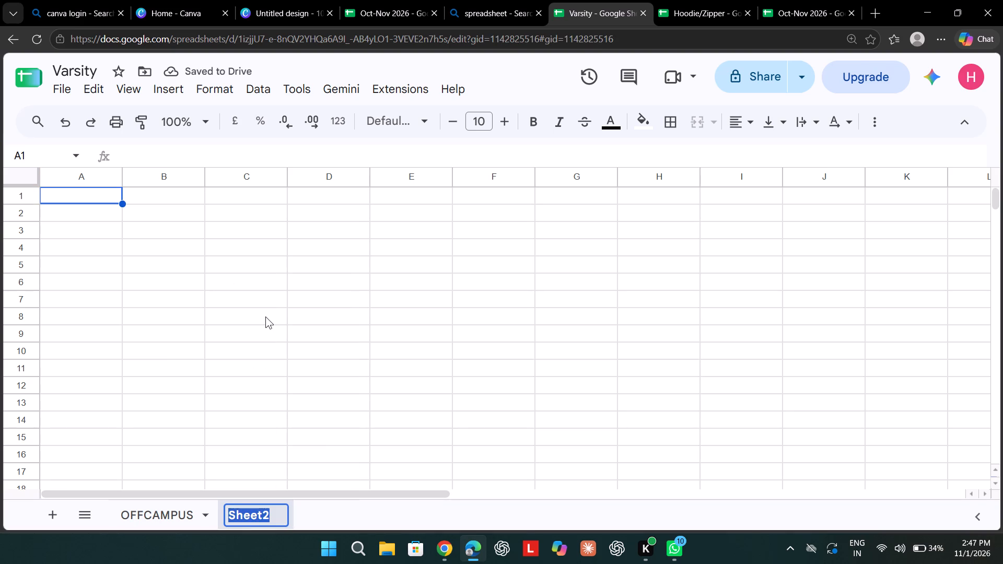
type("ar==")
key("BackSpace")
key("BackSpace")
key("BackSpace")
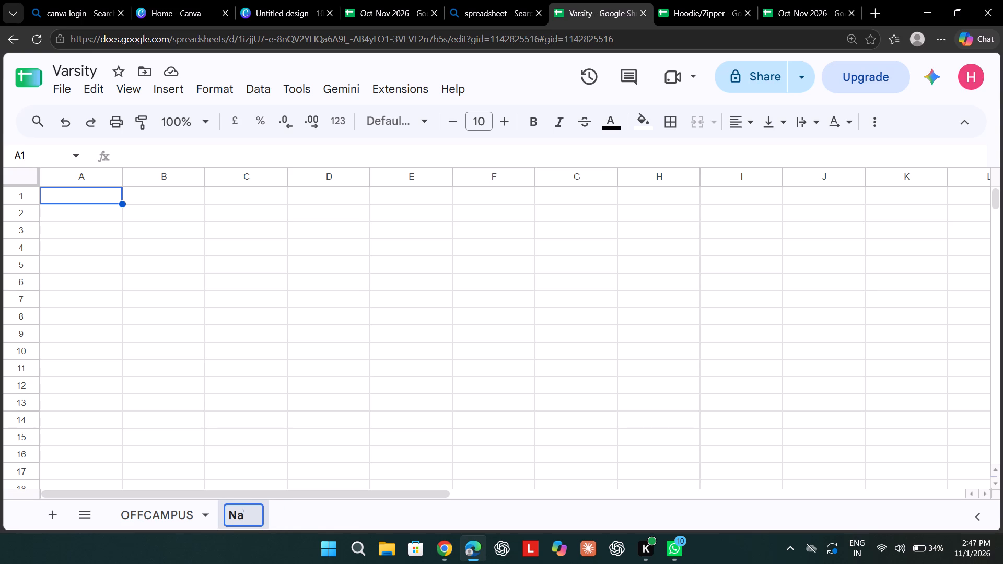
key("BackSpace")
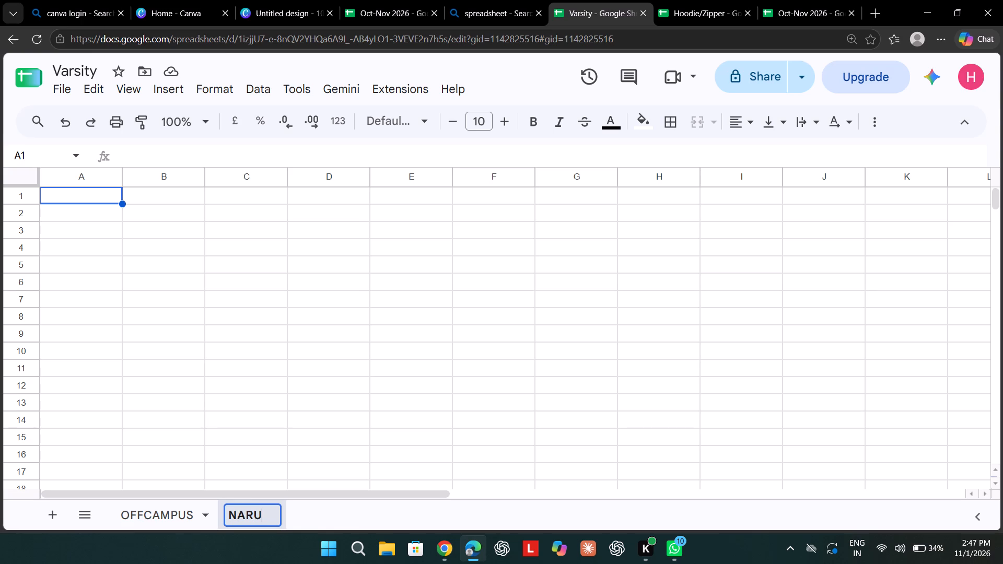
Enter NAME as a bold header in cell A1 of the NARUTO sheet.
left_click(105, 196)
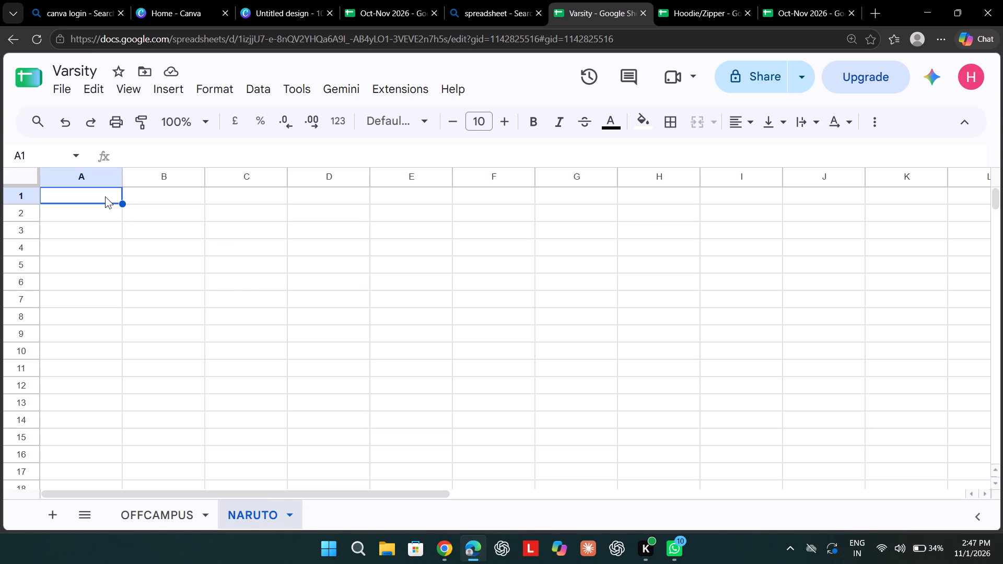
type("NAME")
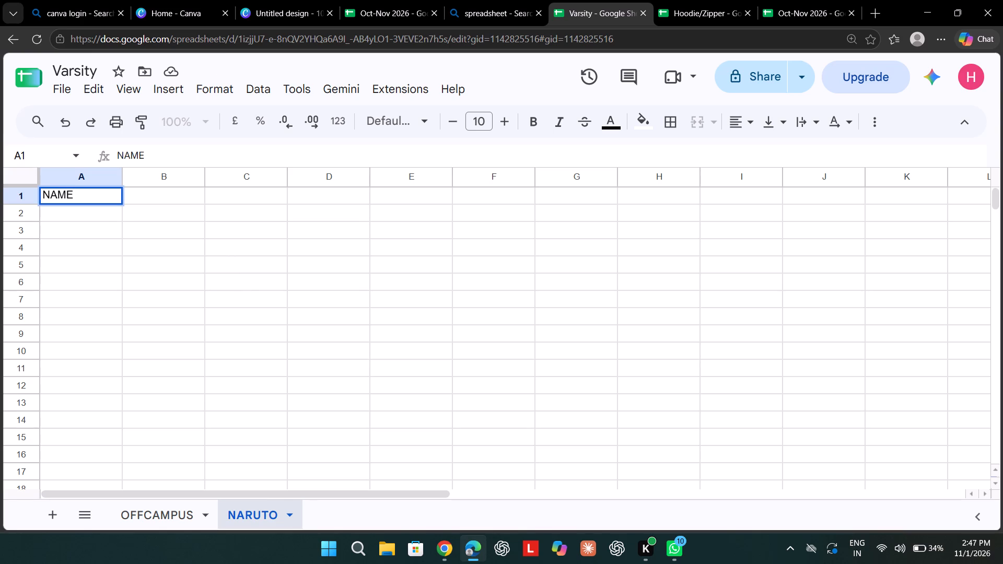
double_click(55, 193)
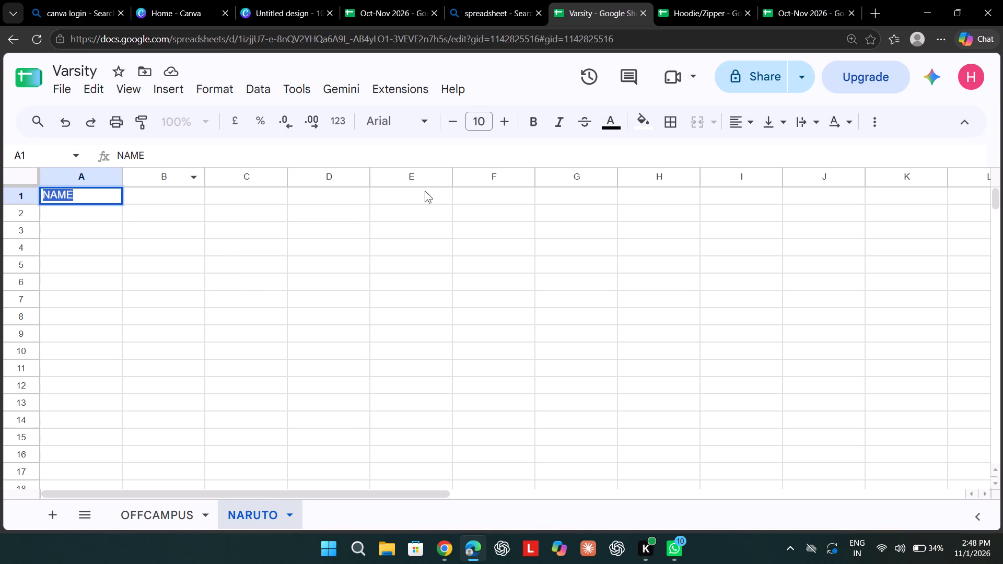
left_click(540, 122)
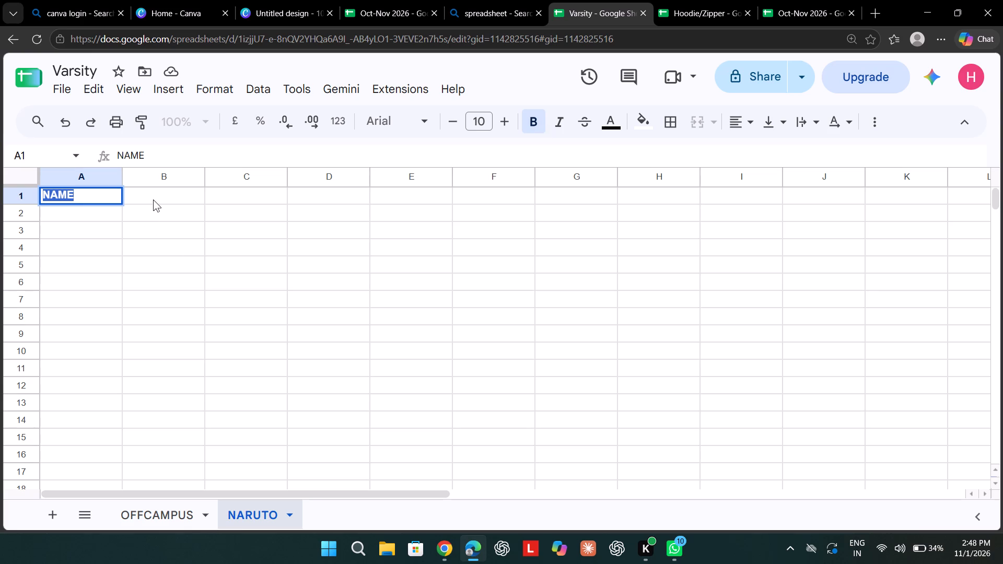
Enter "Adm. No." as a bold header in cell B1 of the NARUTO sheet.
left_click(157, 193)
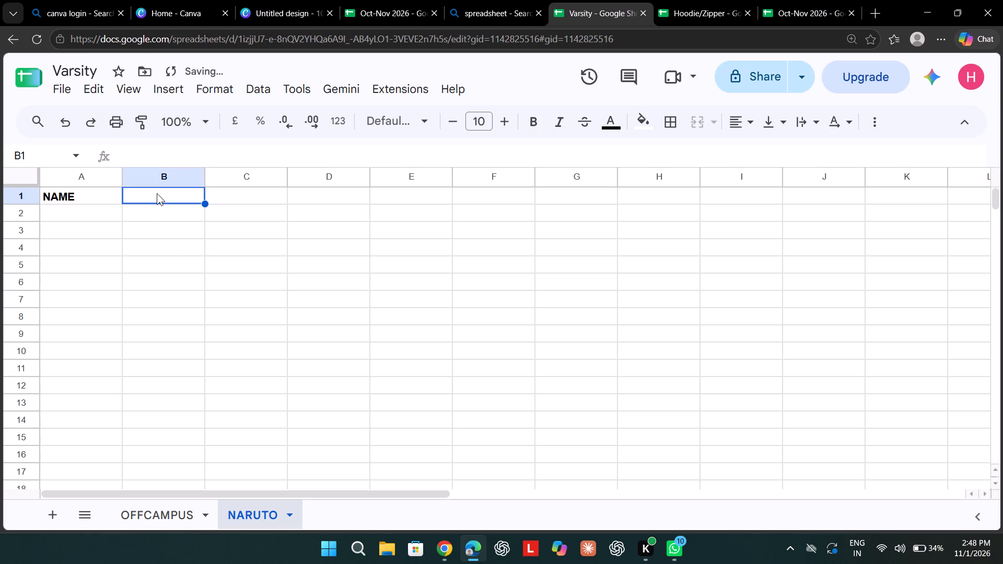
key("a")
key("s")
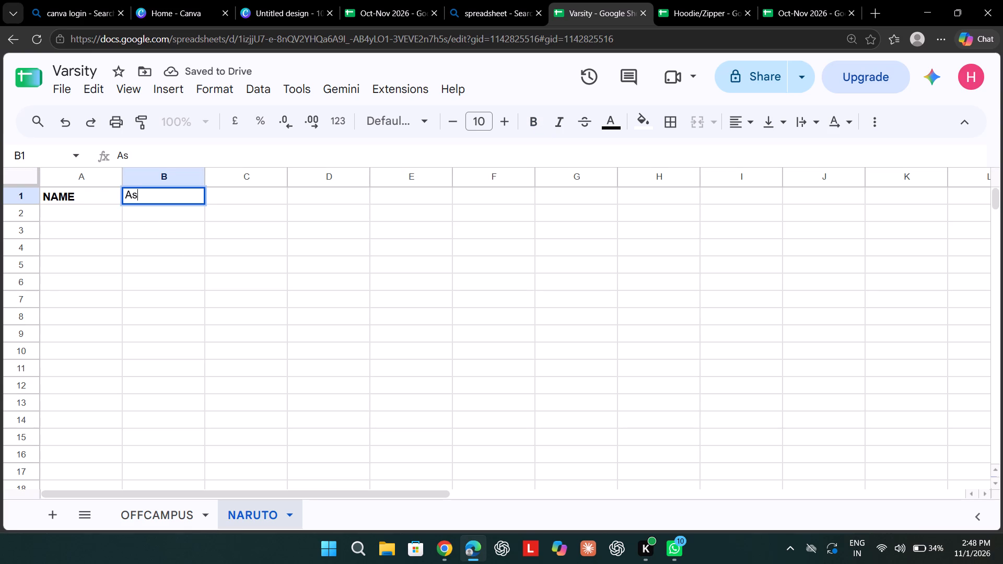
key("BackSpace")
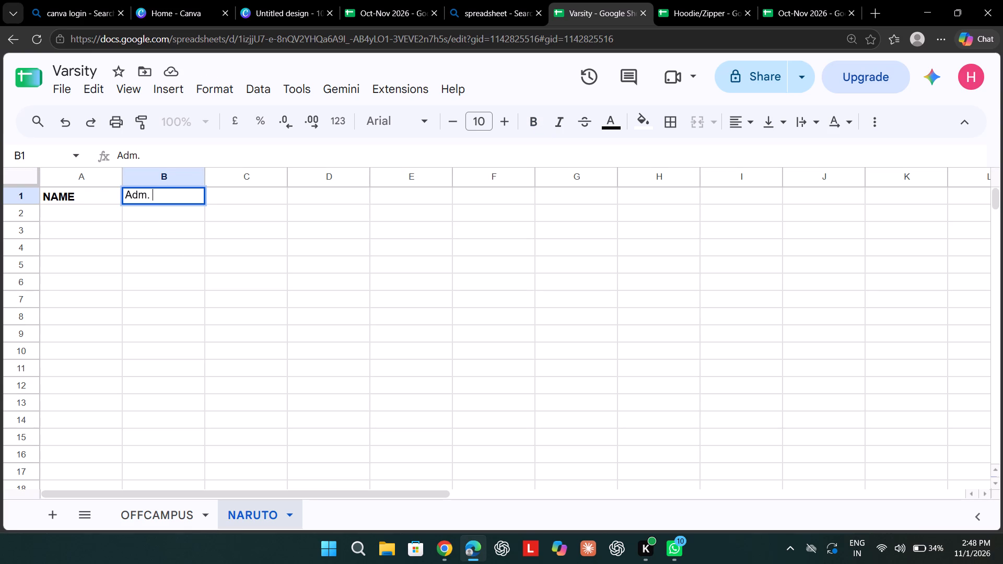
type("o.")
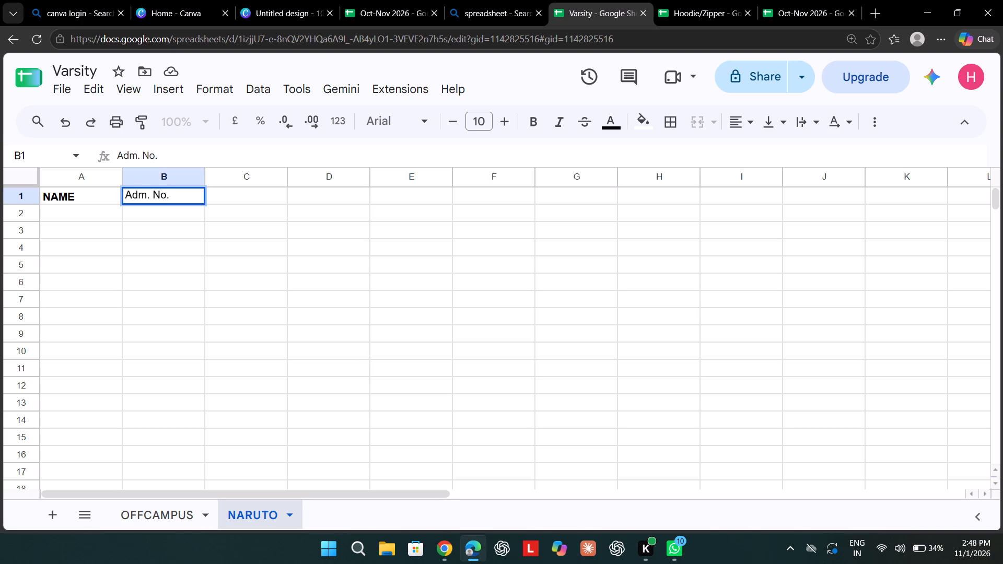
triple_click(153, 194)
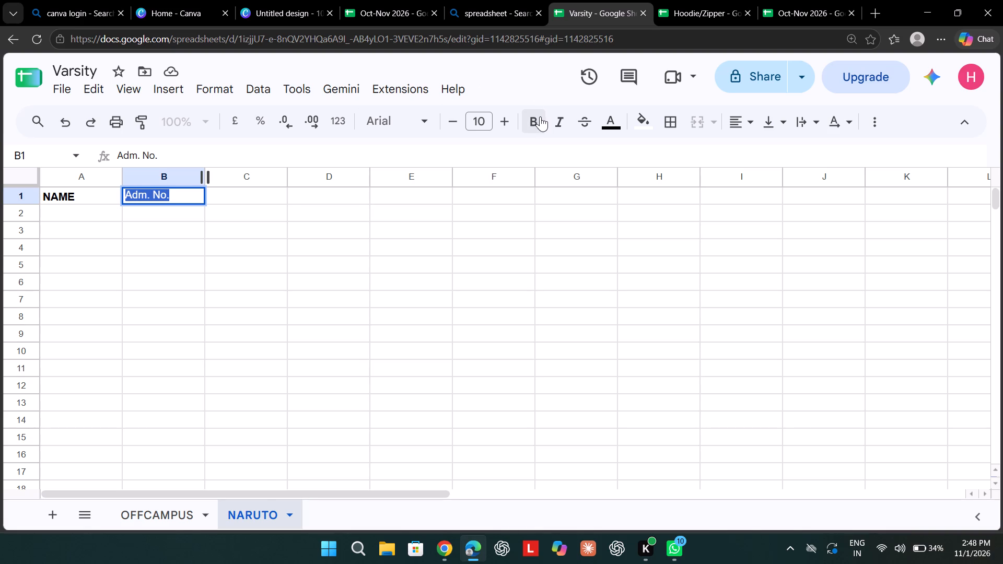
left_click(539, 116)
Enter "Size" as a bold header in cell C1 of the NARUTO sheet.
left_click(260, 187)
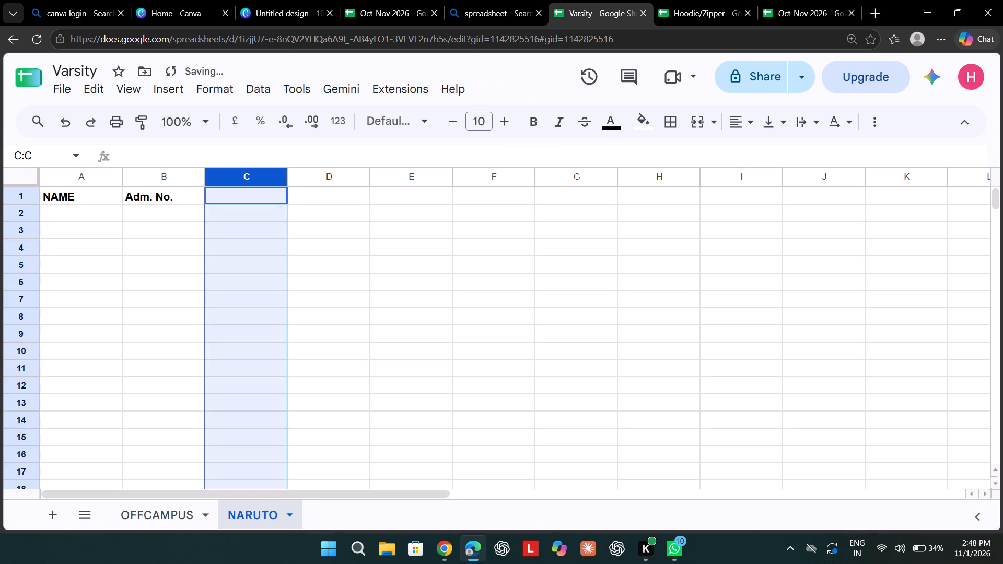
left_click(258, 190)
left_click(374, 236)
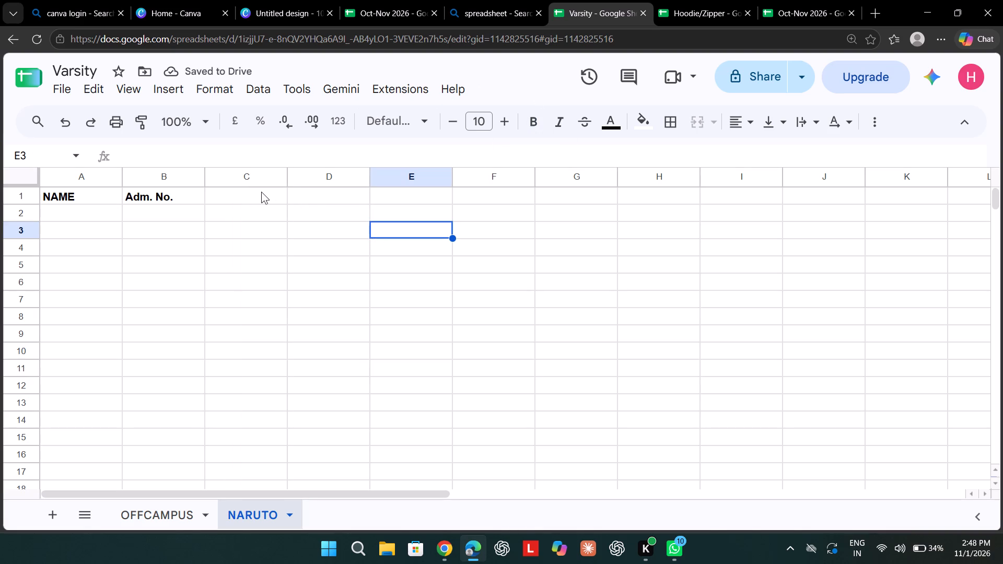
left_click(261, 192)
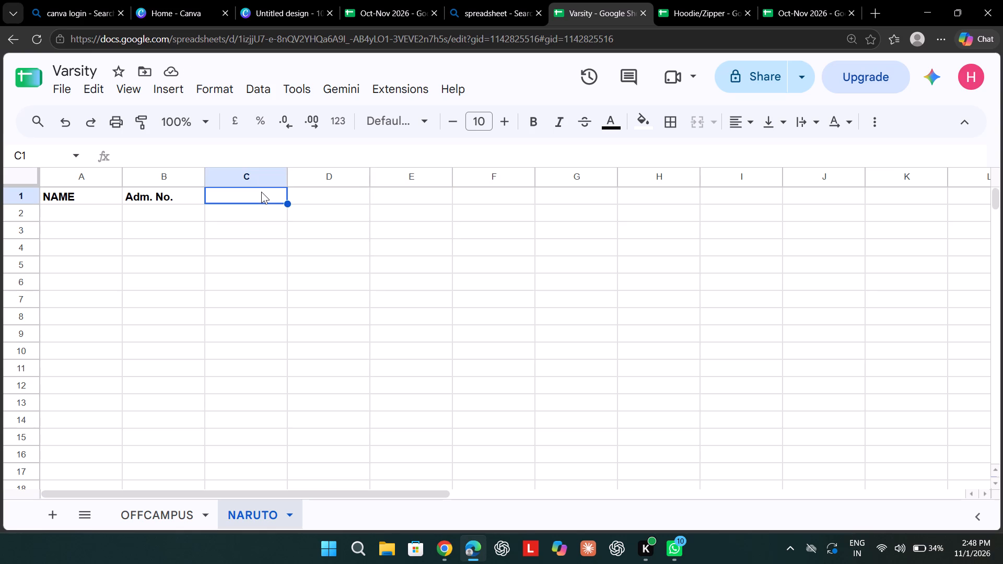
key("s")
type("ize")
double_click(219, 190)
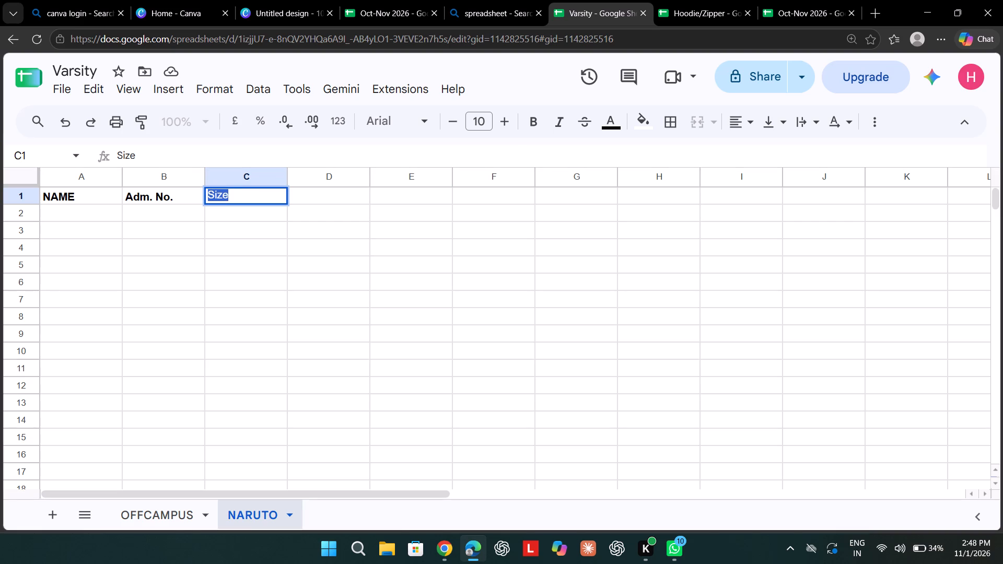
left_click(536, 118)
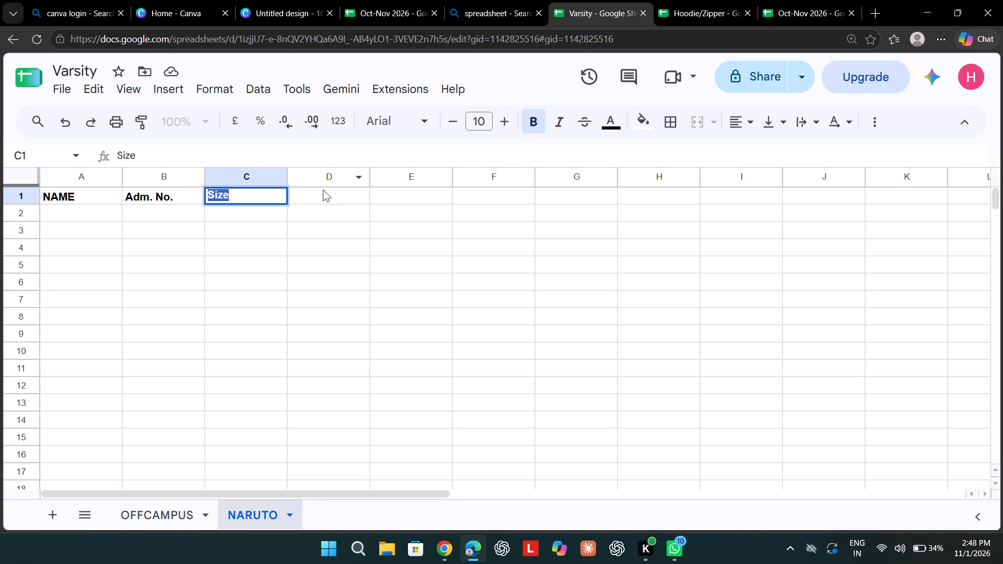
Enter "Name to be Printed" as a bold header in cell D1 of the NARUTO sheet.
left_click(324, 197)
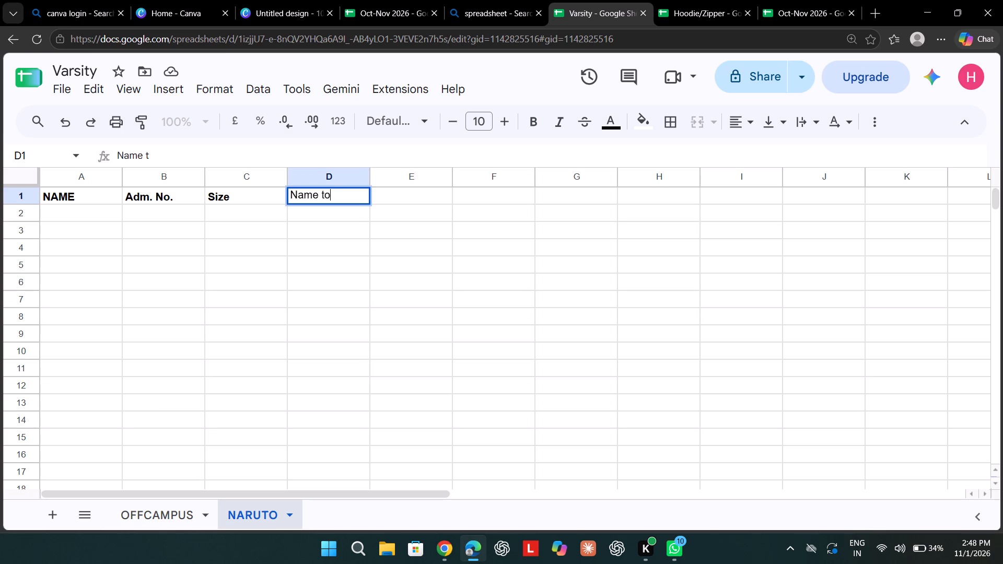
key("p")
type("rinted")
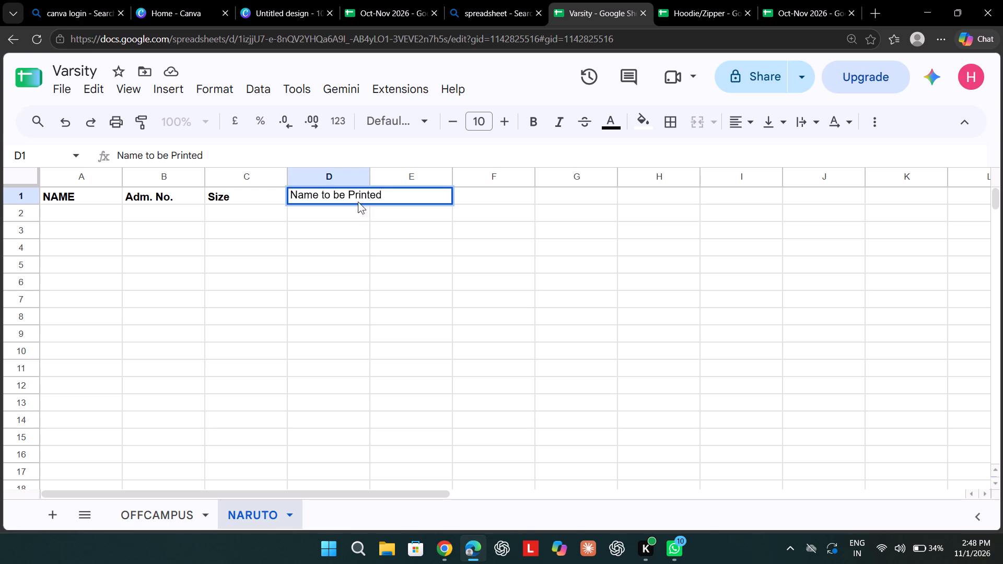
triple_click(355, 195)
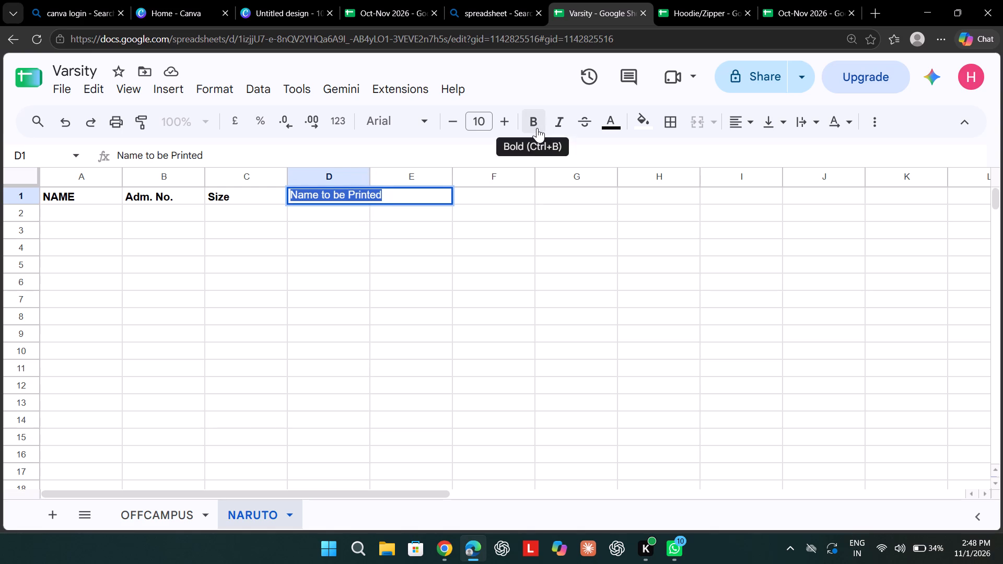
left_click(536, 128)
left_click(435, 225)
Widen column D of the NARUTO sheet so the "Name to be Printed" header fits inside it.
left_click(363, 178)
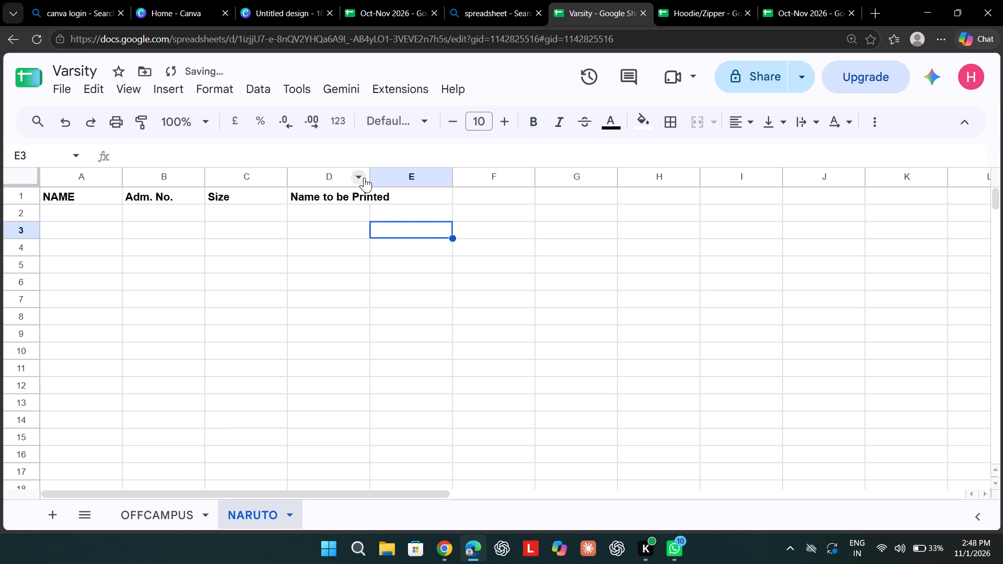
left_click(327, 240)
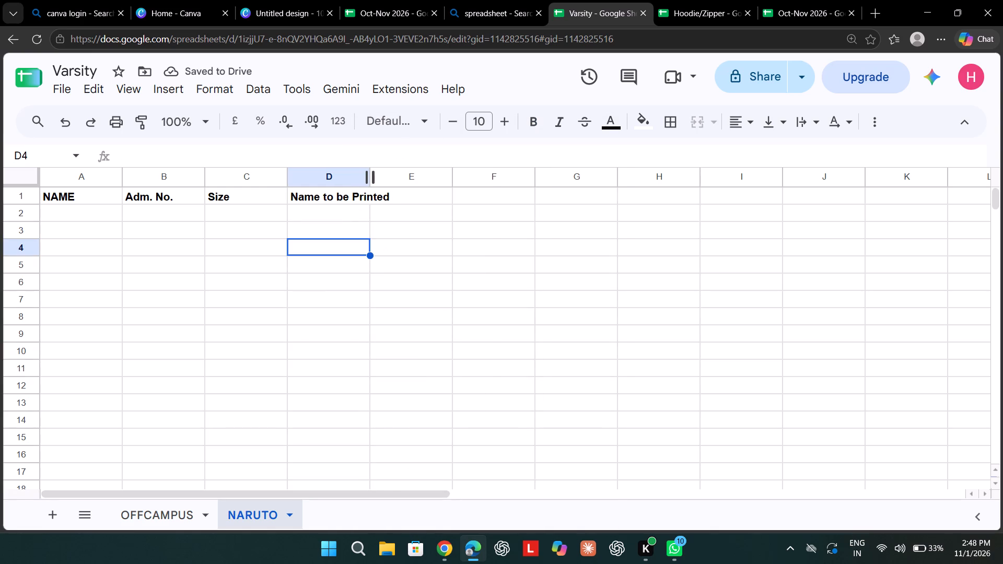
left_click_drag(369, 171, 394, 167)
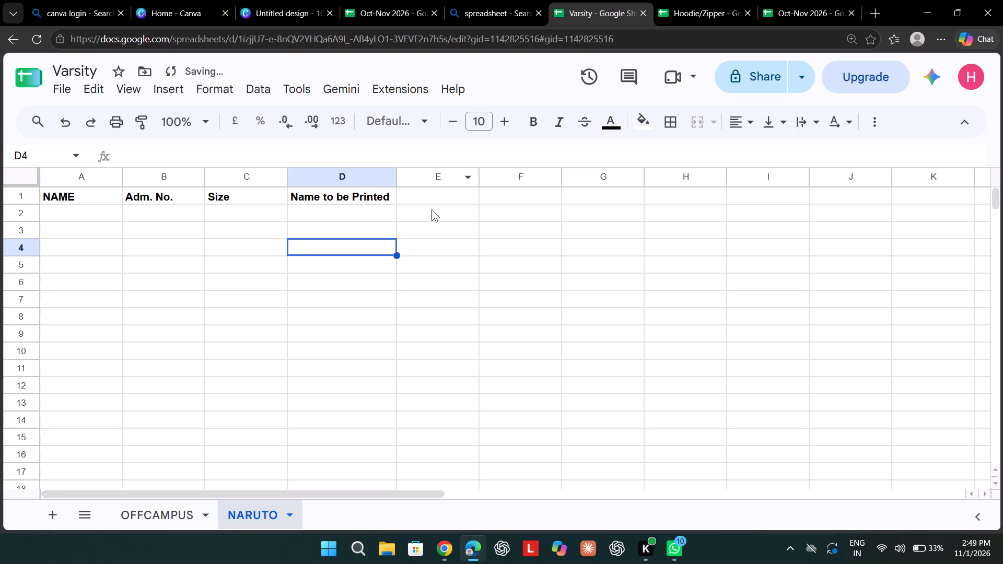
left_click(431, 209)
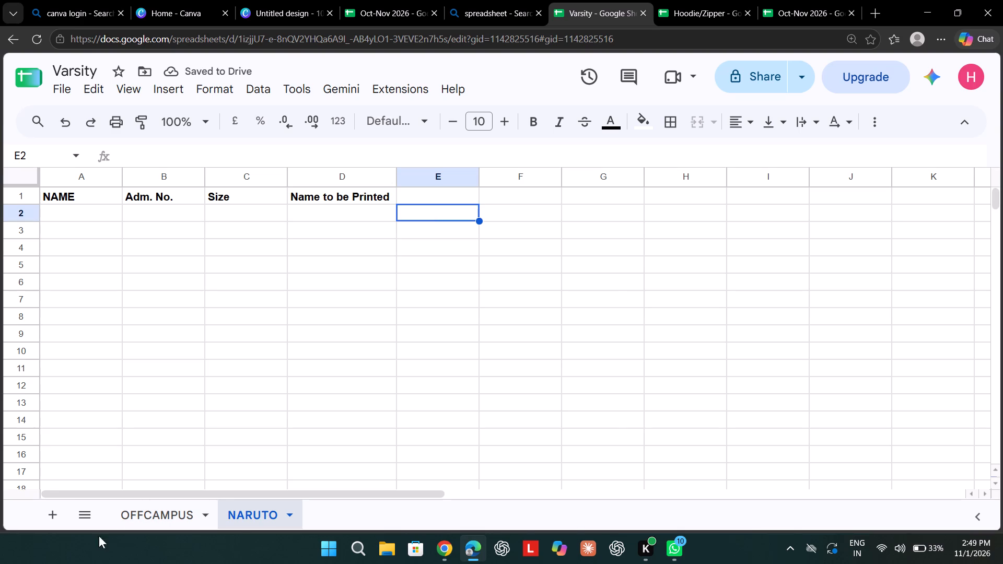
Enter "NAME" as a bold header in cell A1 of the OFFCAMPUS sheet.
left_click(142, 509)
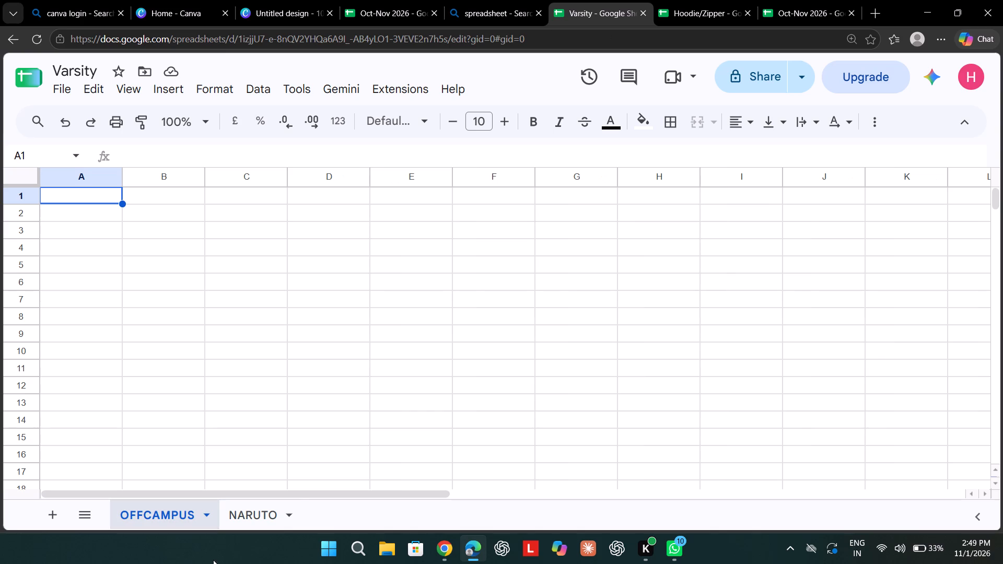
left_click(281, 525)
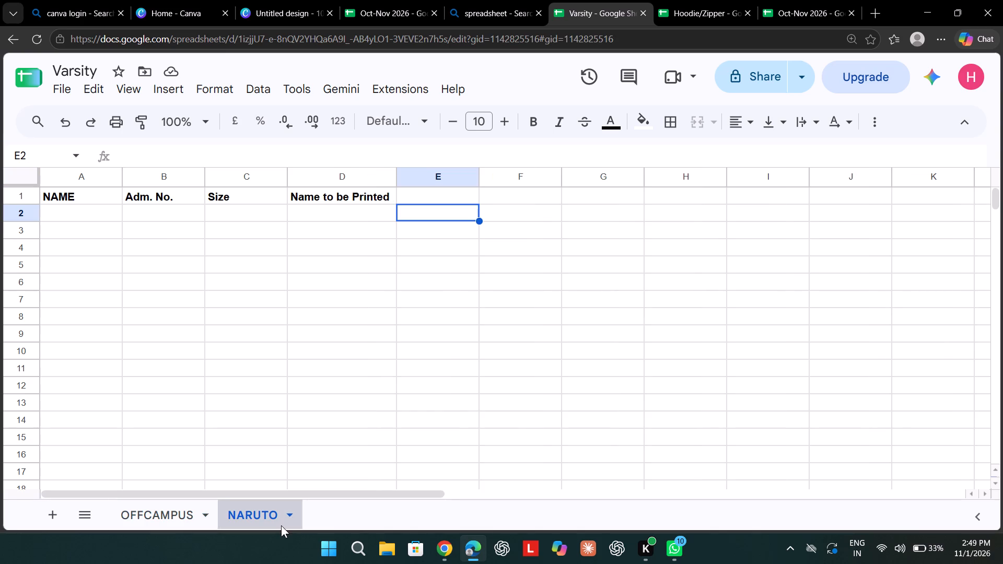
left_click(164, 520)
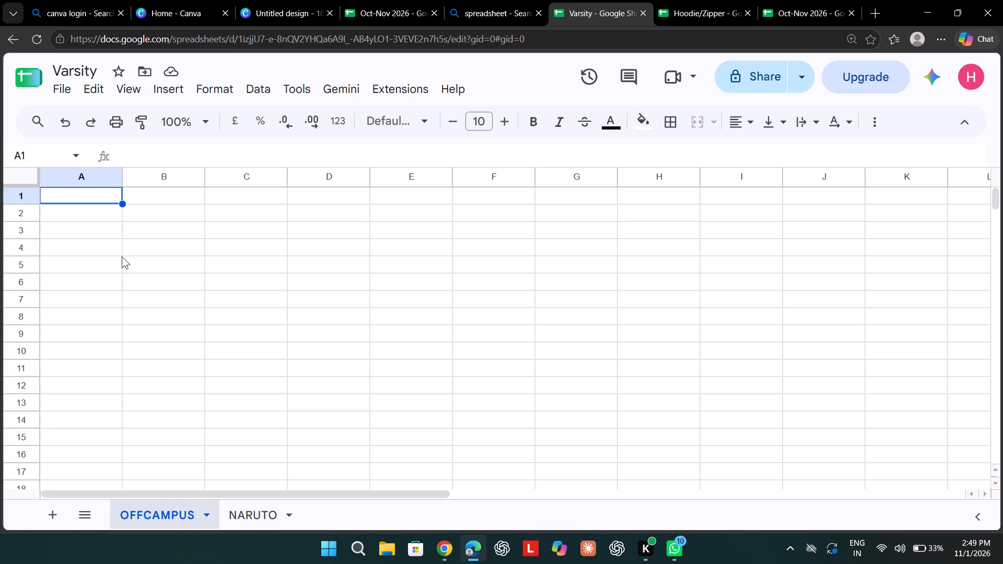
type("NAME")
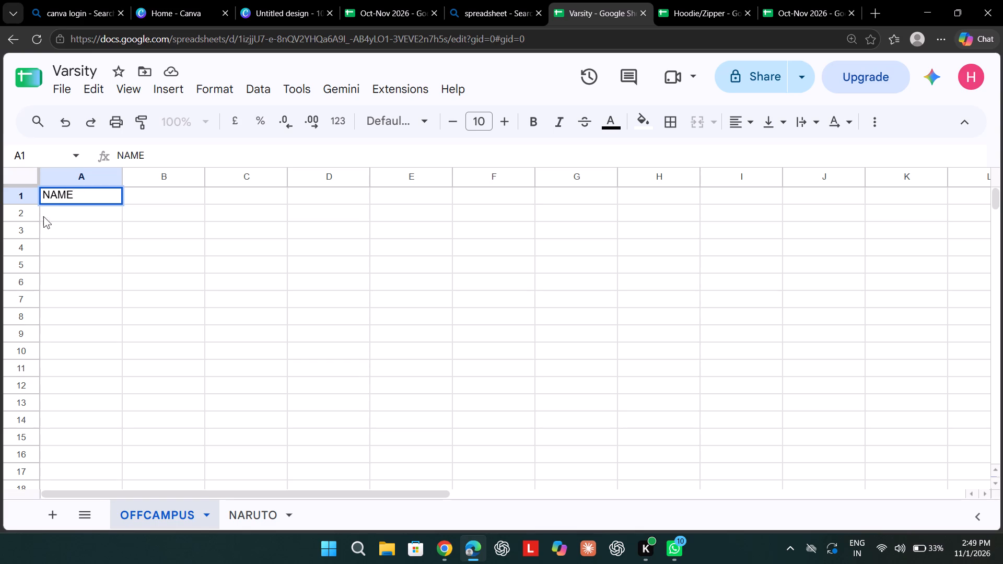
triple_click(58, 189)
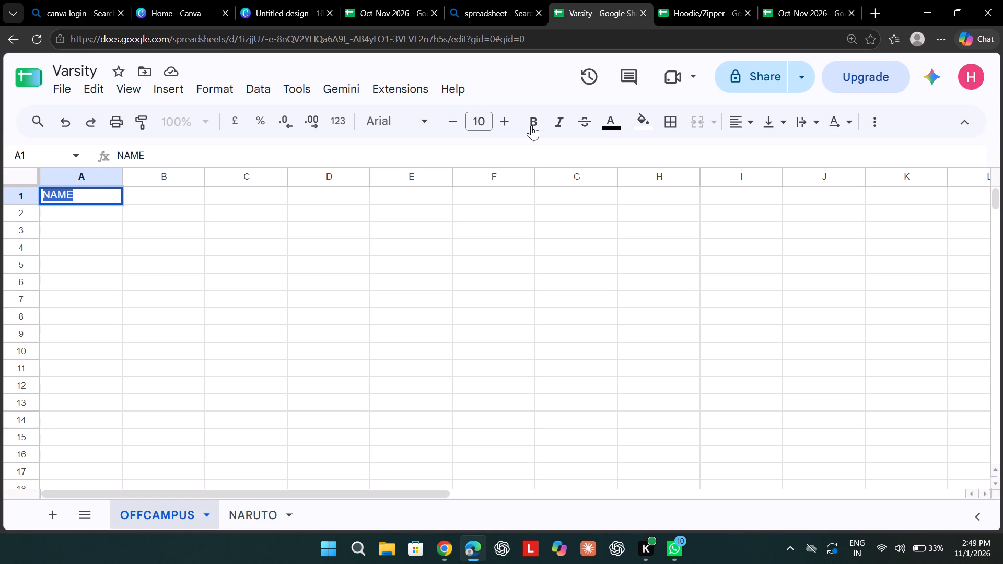
left_click(532, 123)
Enter "Adm. No." as a bold header in cell B1 of the OFFCAMPUS sheet.
left_click(191, 191)
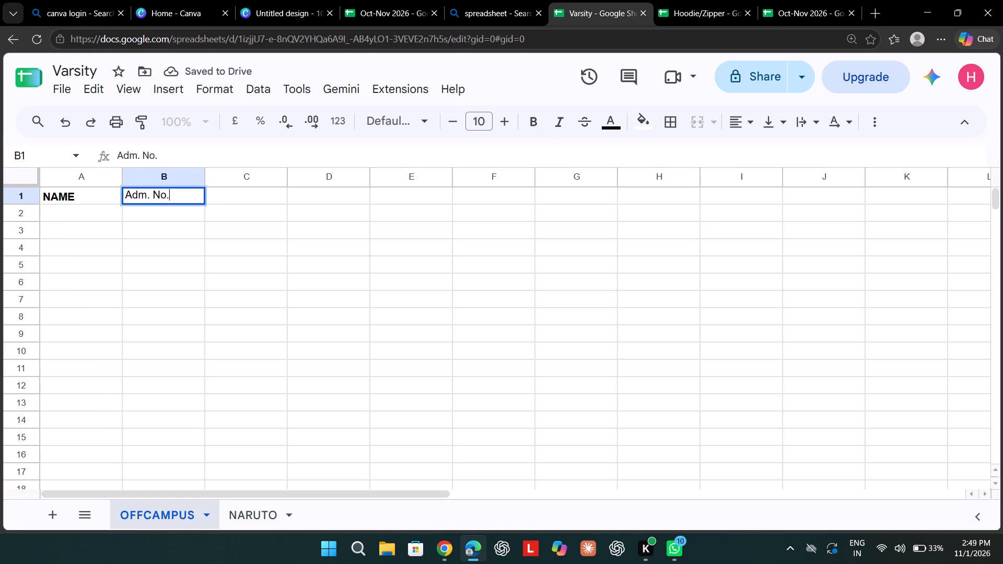
triple_click(143, 195)
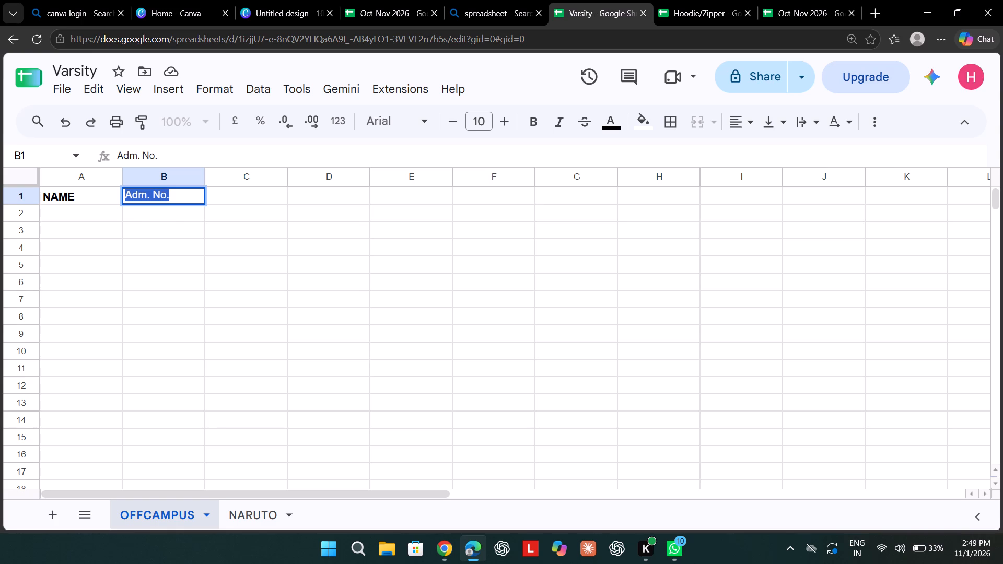
left_click(535, 121)
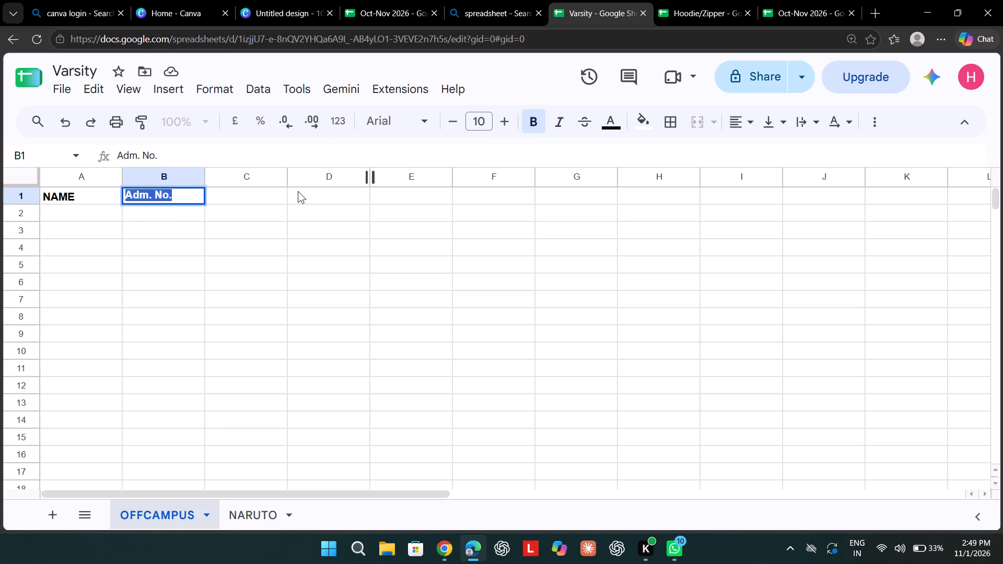
Enter "Size" as a bold header in cell C1 of the OFFCAMPUS sheet.
left_click(274, 189)
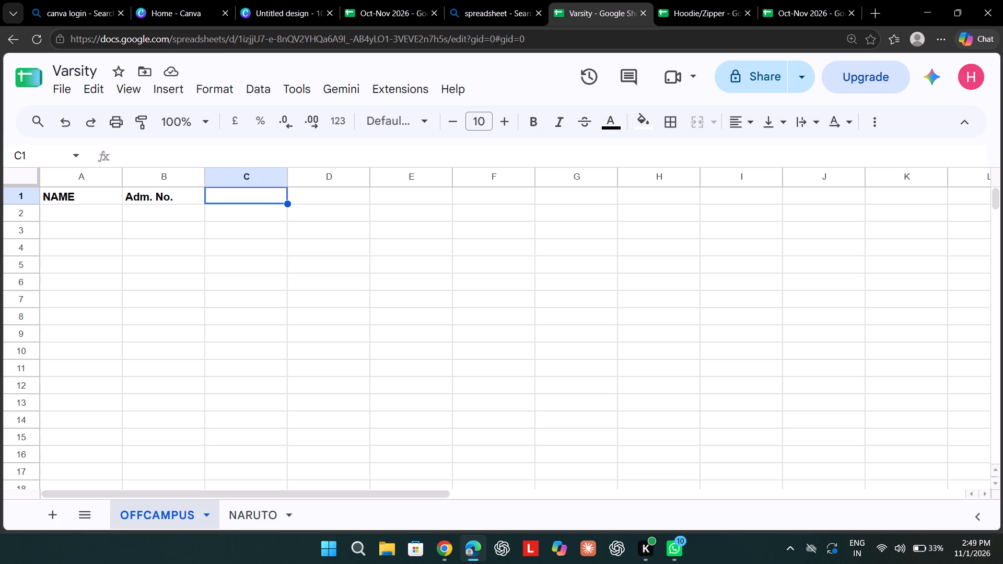
key("s")
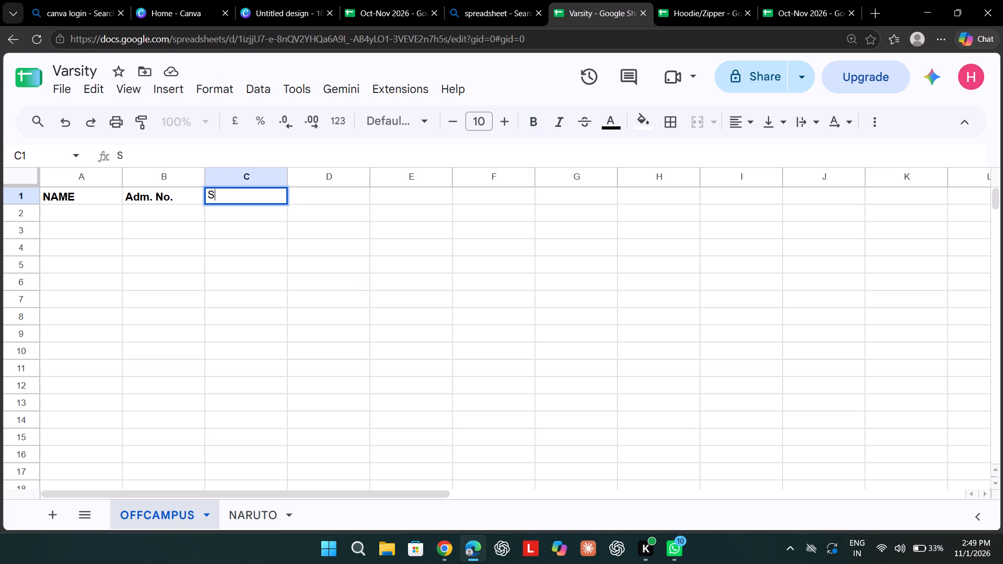
type("ize")
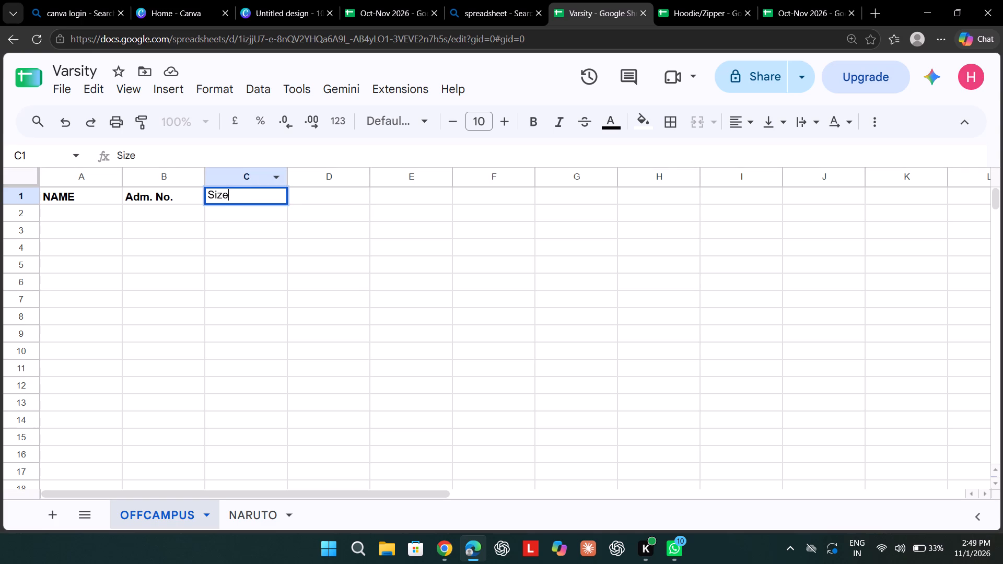
double_click(214, 192)
left_click(538, 122)
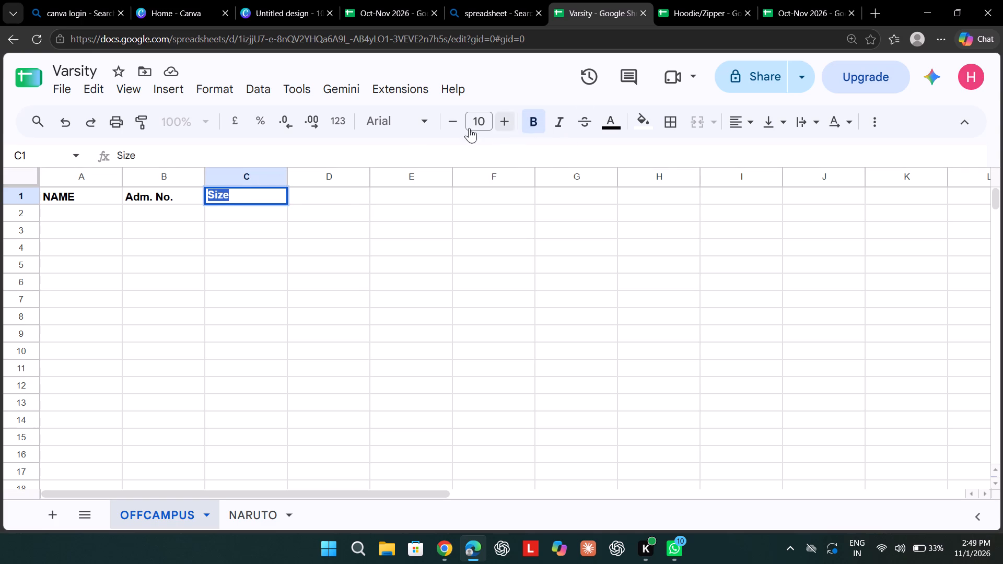
Enter "Name to be Printed" as a bold header in cell D1 of the OFFCAMPUS sheet.
left_click(341, 199)
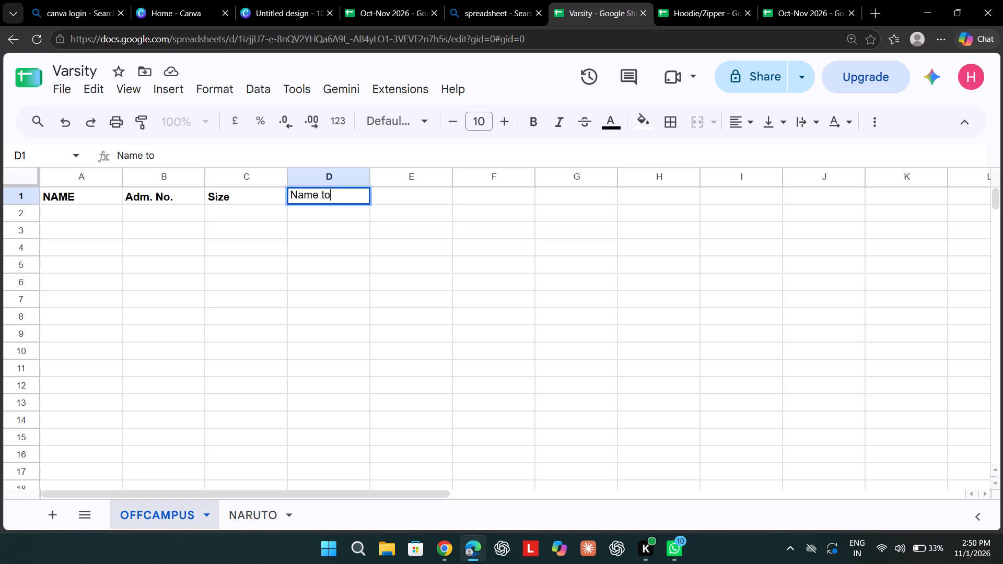
type("be")
key("space")
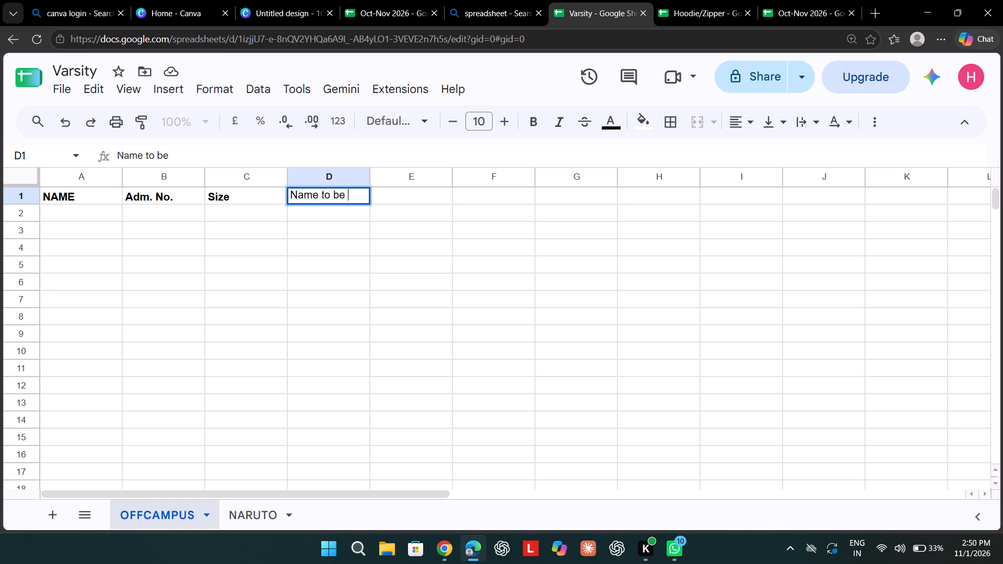
type("rinted")
triple_click(345, 197)
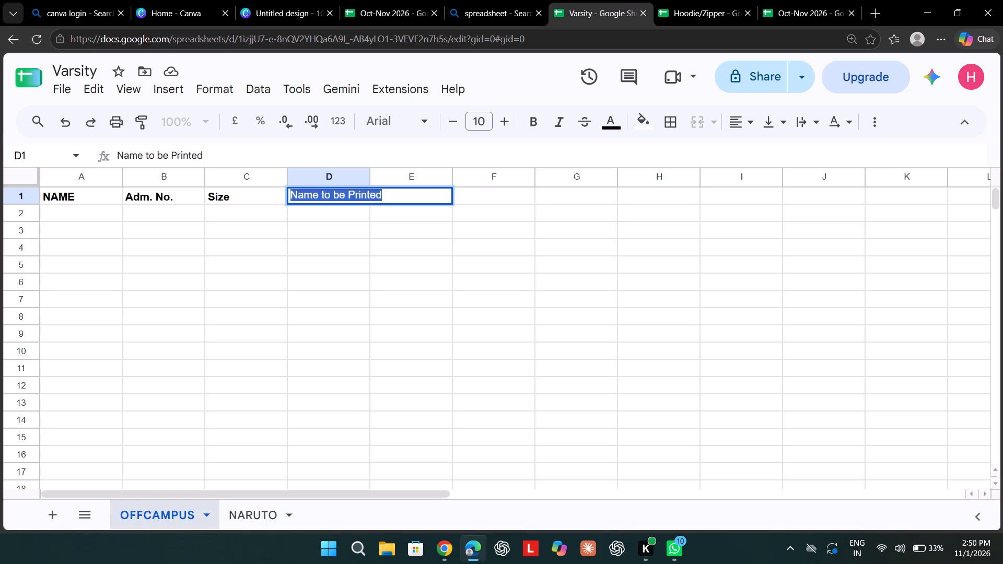
left_click(534, 122)
Widen column D of the OFFCAMPUS sheet so the "Name to be Printed" header fits inside it.
left_click_drag(415, 218, 370, 174)
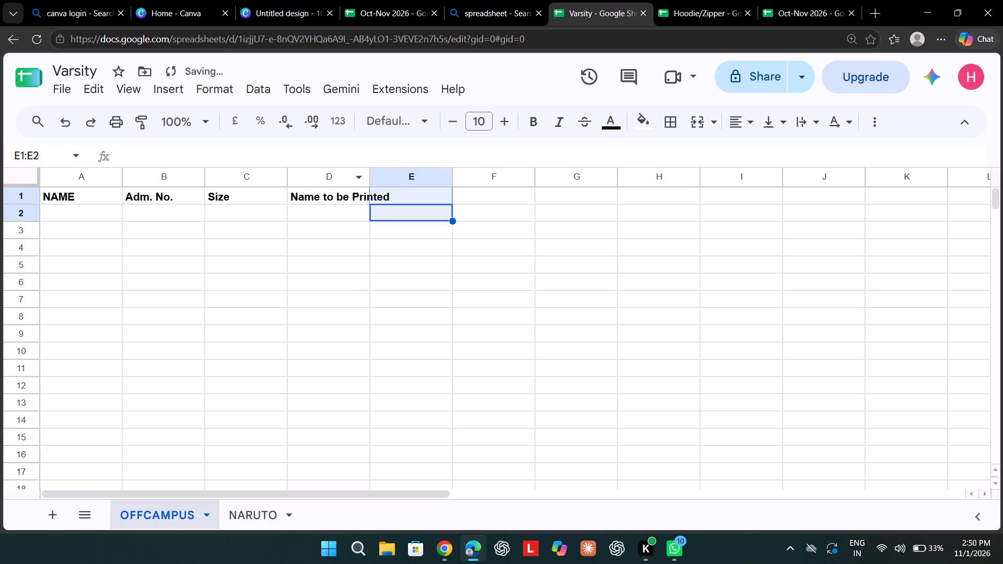
left_click_drag(372, 174, 402, 174)
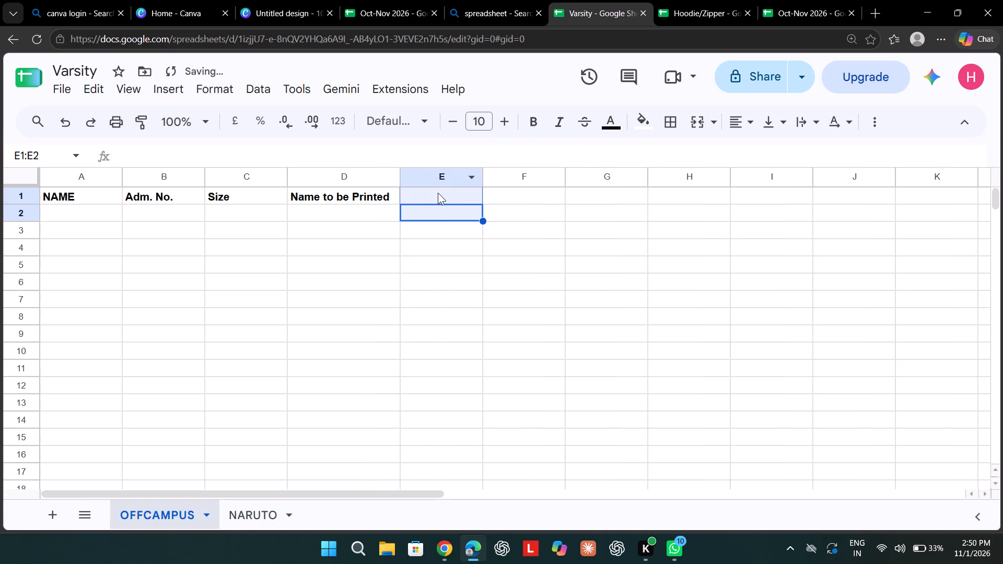
Enter "No. at Back" as a bold header in cell E1 of the OFFCAMPUS sheet.
left_click(438, 193)
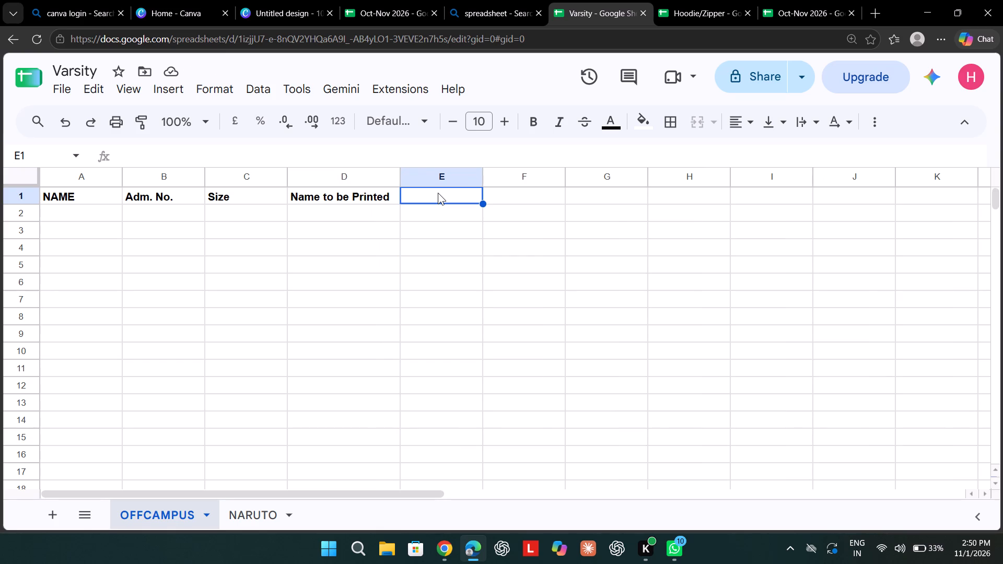
key("n")
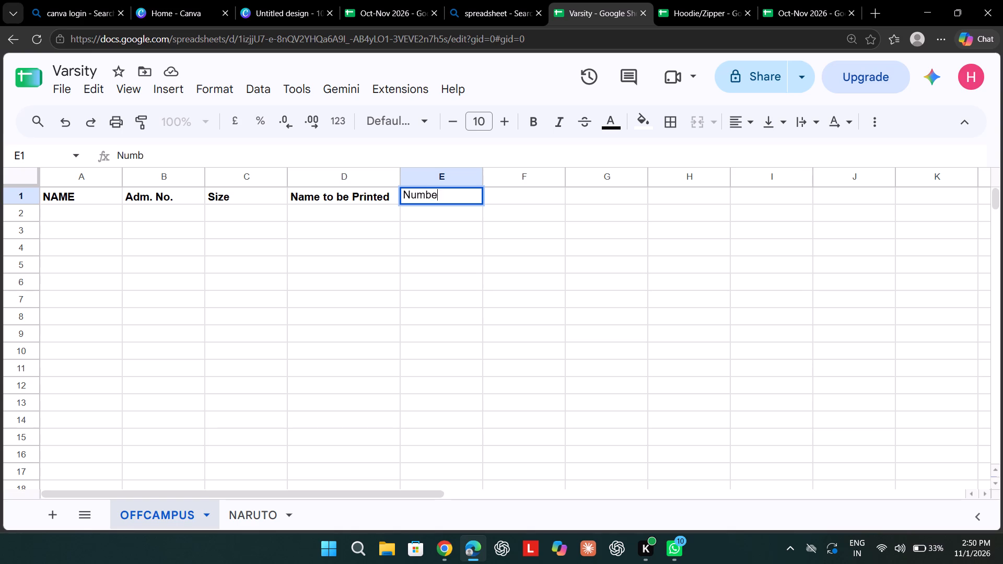
type("===")
key("BackSpace")
key("BackSpace")
key("BackSpace")
key("BackSpace")
key("BackSpace")
key("space")
key("BackSpace")
key("BackSpace")
key("BackSpace")
key("BackSpace")
key("BackSpace")
key("BackSpace")
key("BackSpace")
key("BackSpace")
key("BackSpace")
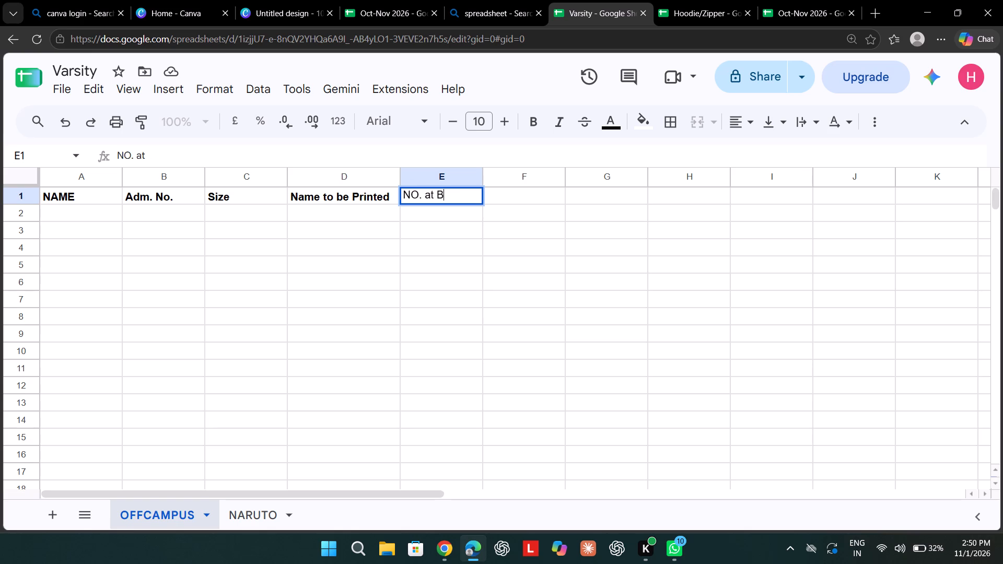
type("ack")
left_click(417, 191)
key("BackSpace")
key("o")
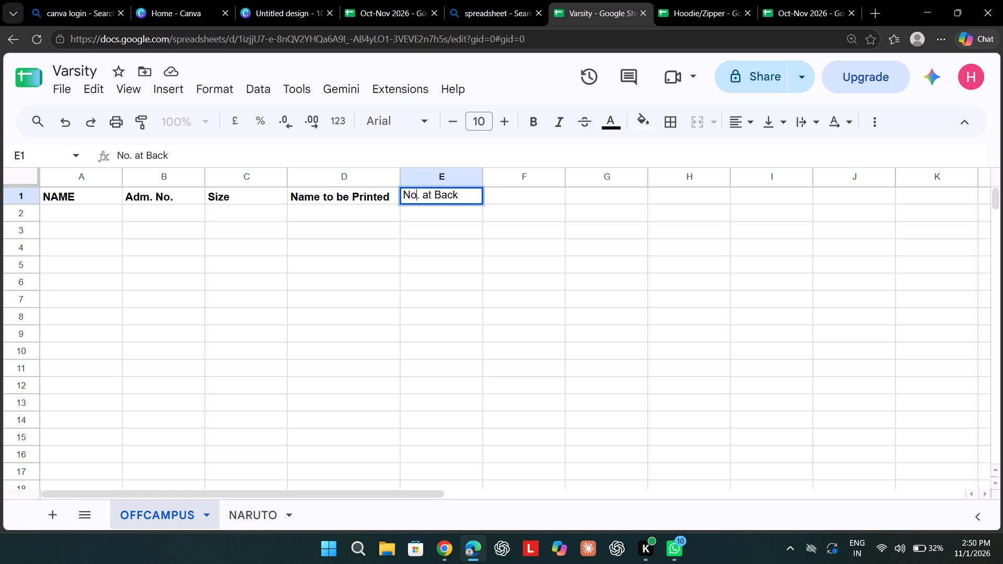
triple_click(444, 188)
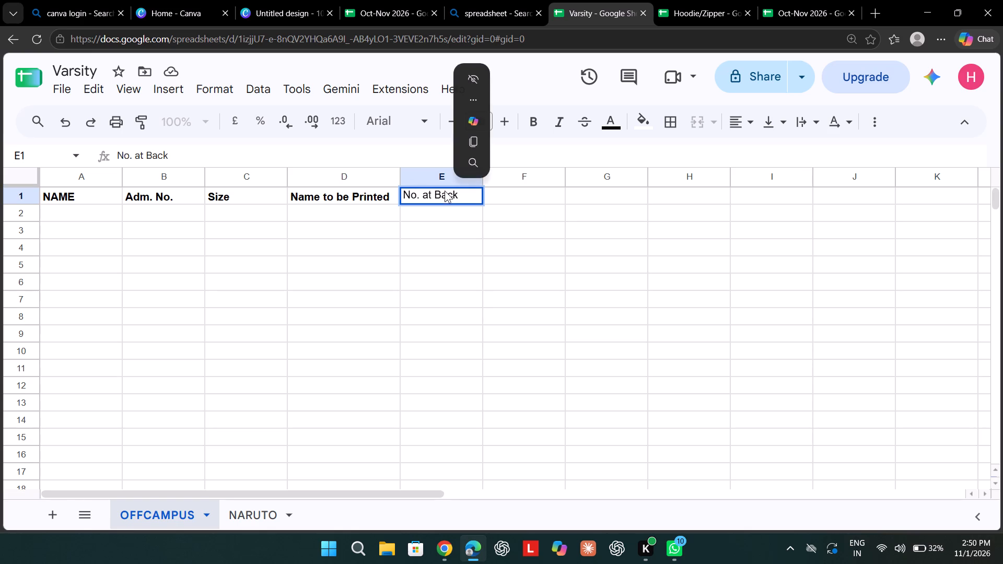
triple_click(445, 191)
left_click(531, 118)
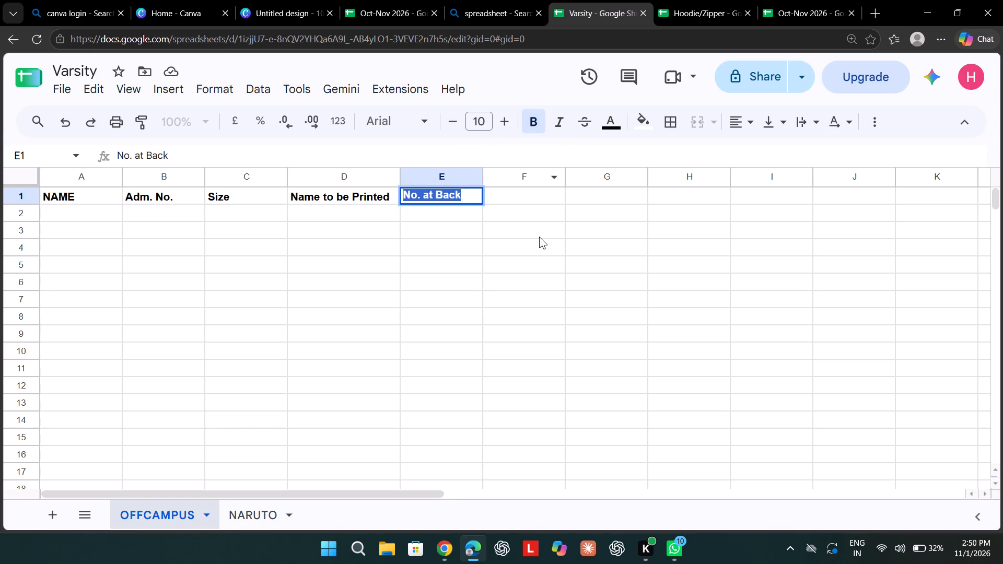
Enter "Front Alphabet" as a bold header in cell F1 of the OFFCAMPUS sheet.
left_click(526, 194)
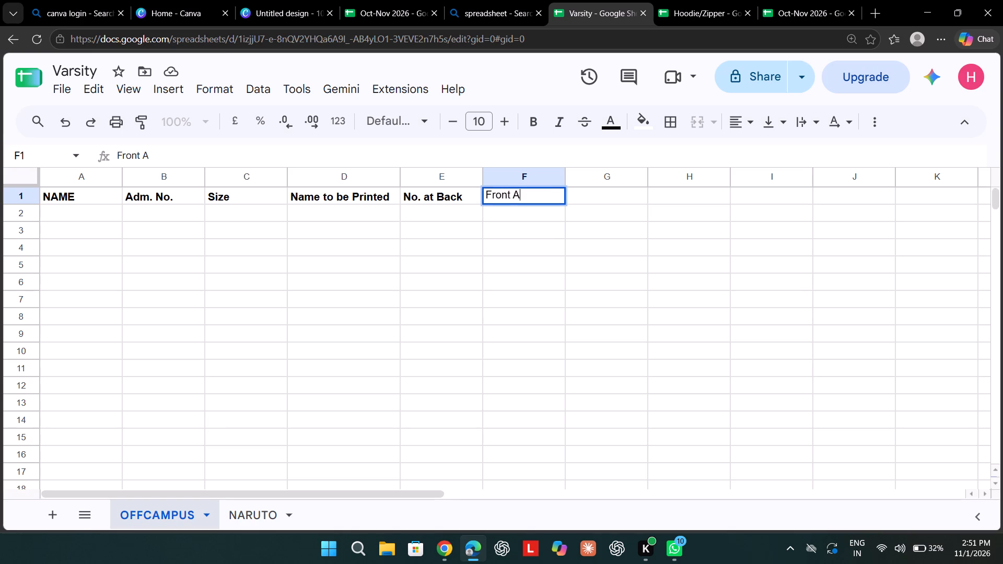
type("lphabet")
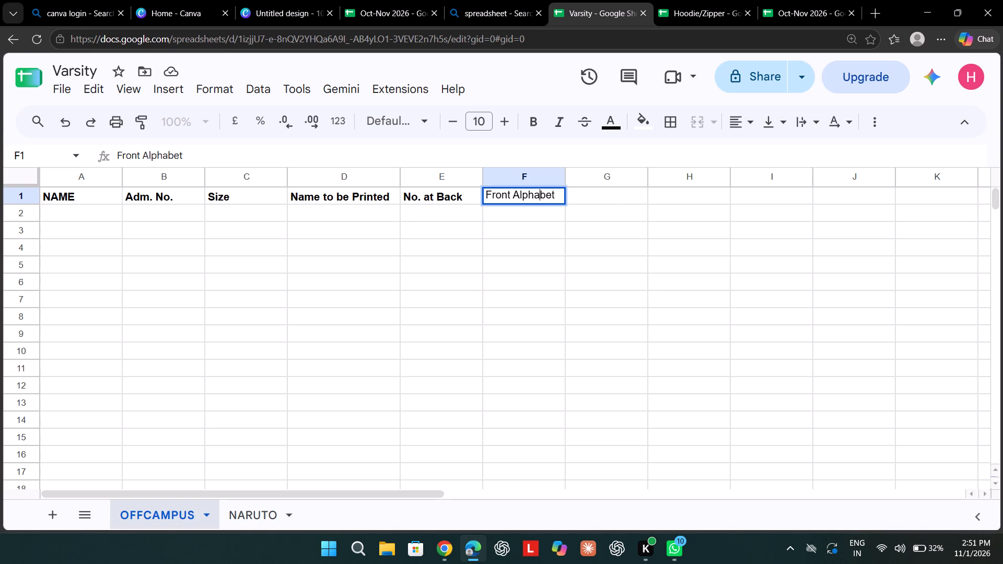
triple_click(539, 197)
left_click(537, 128)
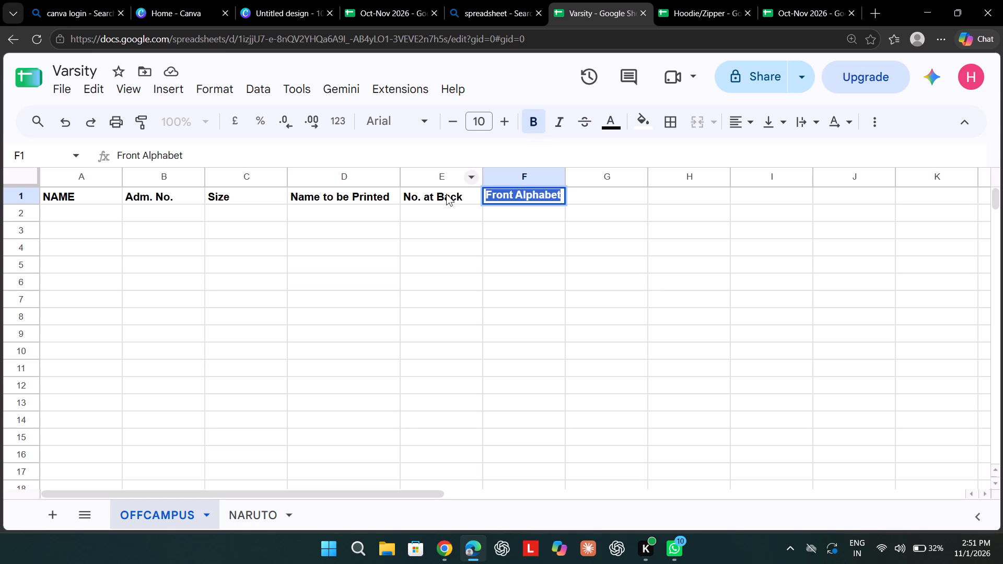
Change the header in cell E1 of the OFFCAMPUS sheet to "Number at Back".
left_click(441, 194)
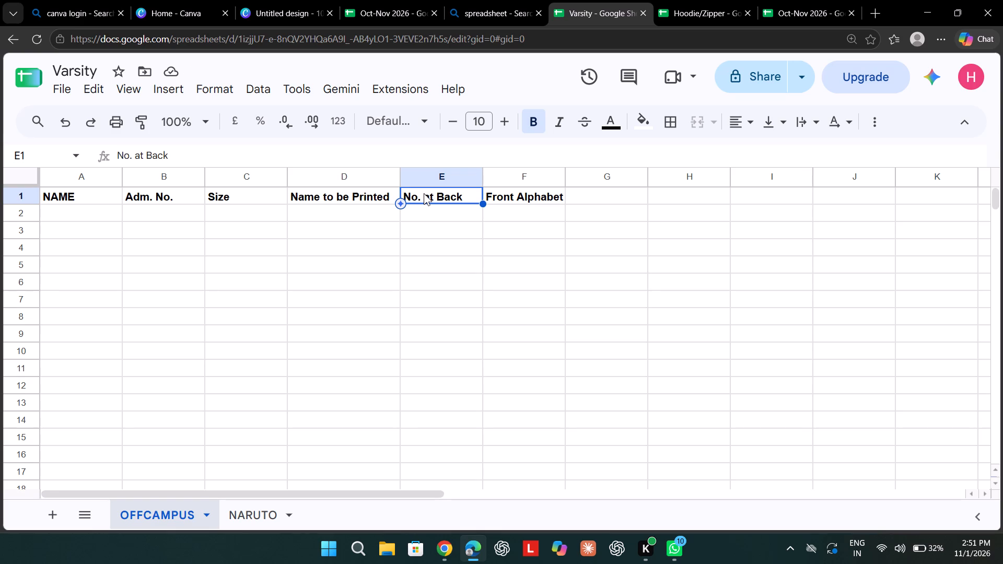
left_click(424, 193)
left_click(422, 193)
left_click(422, 193)
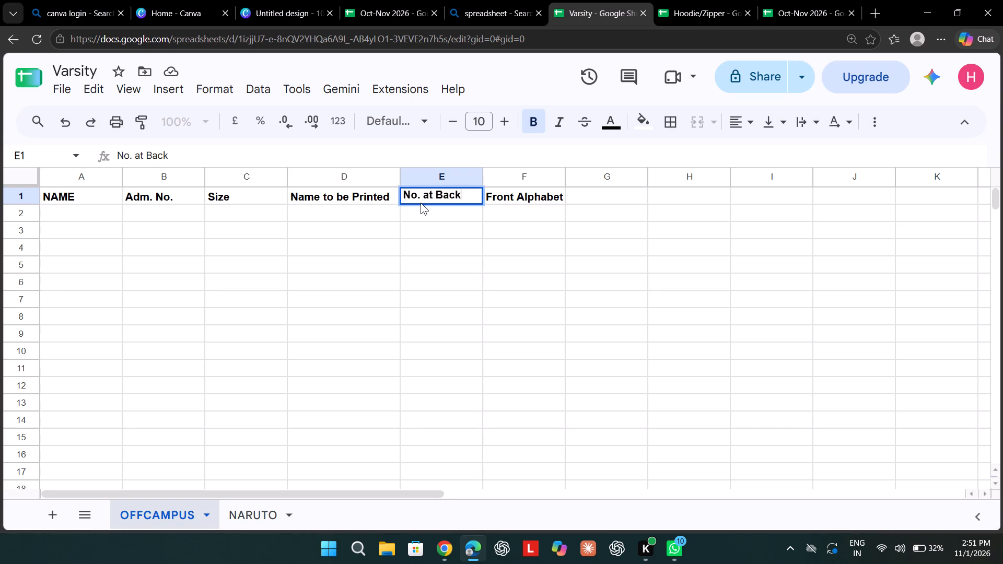
left_click(417, 194)
key("Right")
key("BackSpace")
key("BackSpace")
type("um")
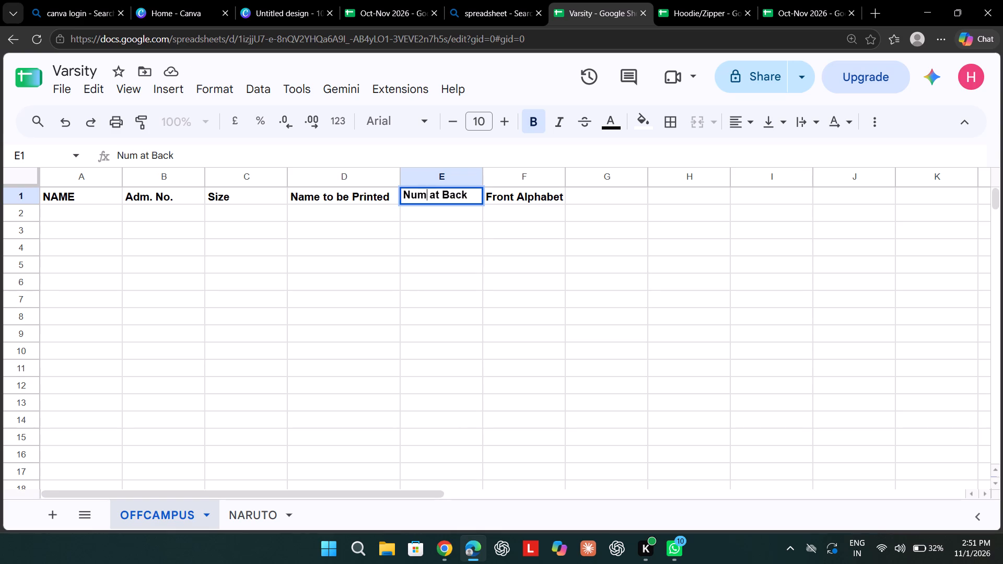
type("ber")
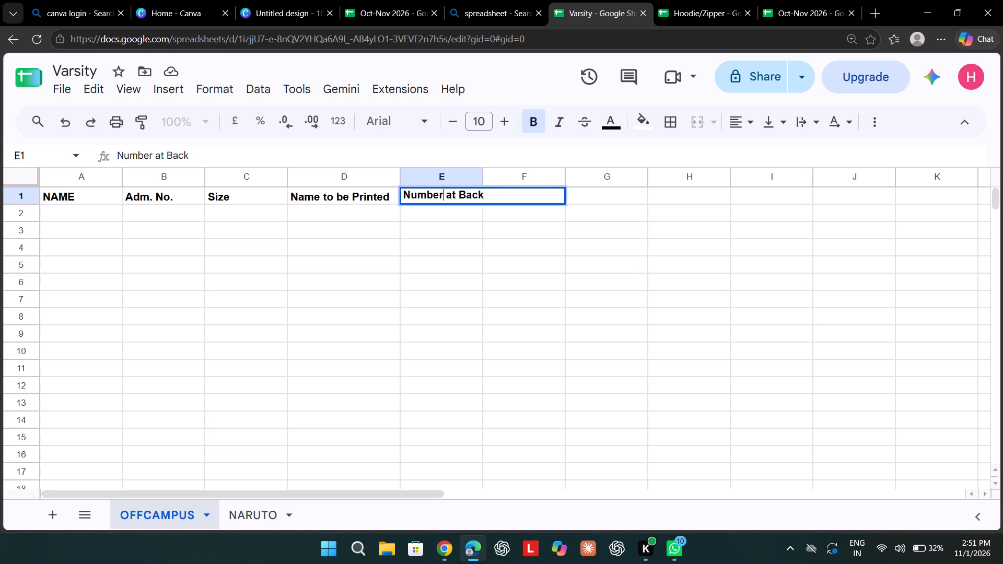
left_click(524, 215)
Widen column E of the OFFCAMPUS sheet so the "Number at Back" header fits inside it.
left_click_drag(483, 179, 514, 172)
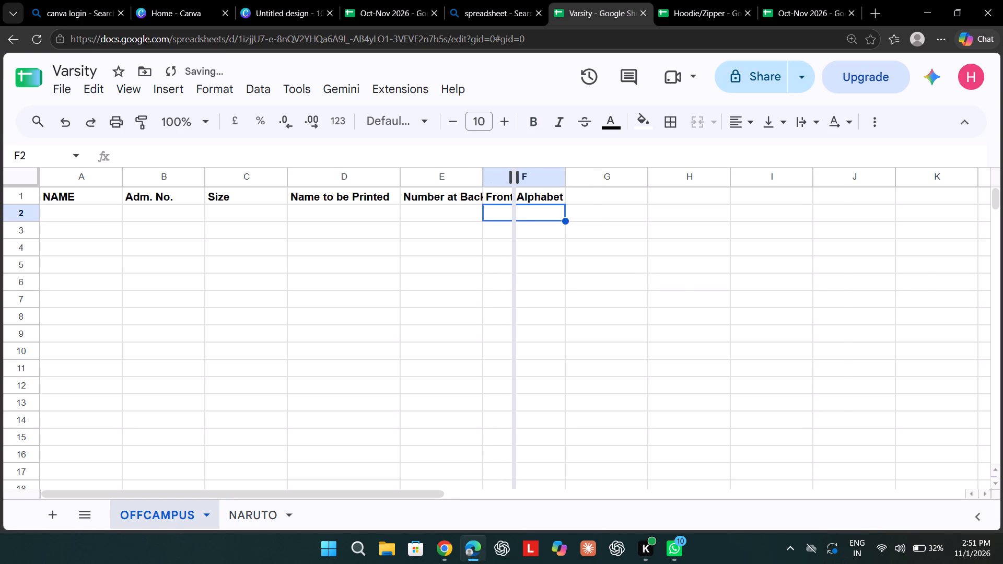
Finish widening column E of the OFFCAMPUS sheet so the "Number at Back" header fits inside it.
left_click_drag(514, 172, 513, 171)
left_click(614, 288)
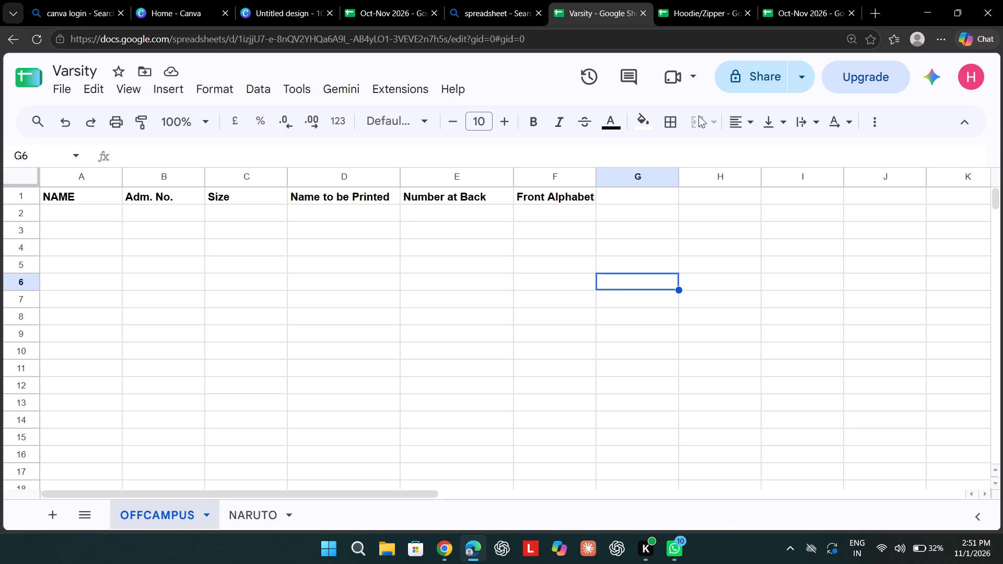
Share the Varsity spreadsheet with the collaborator's e-mail address as Editor, with notification enabled.
left_click(779, 78)
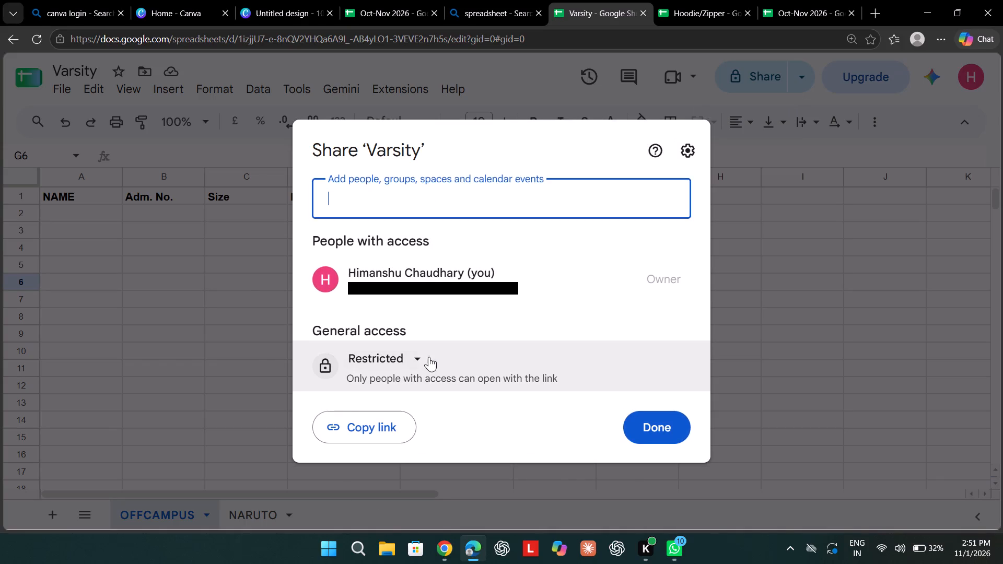
left_click(414, 357)
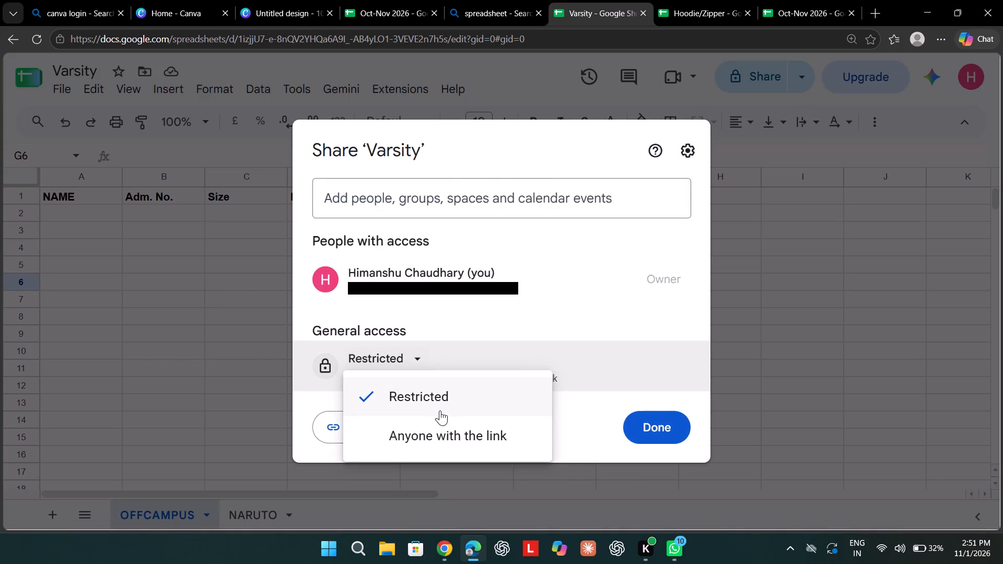
left_click(512, 209)
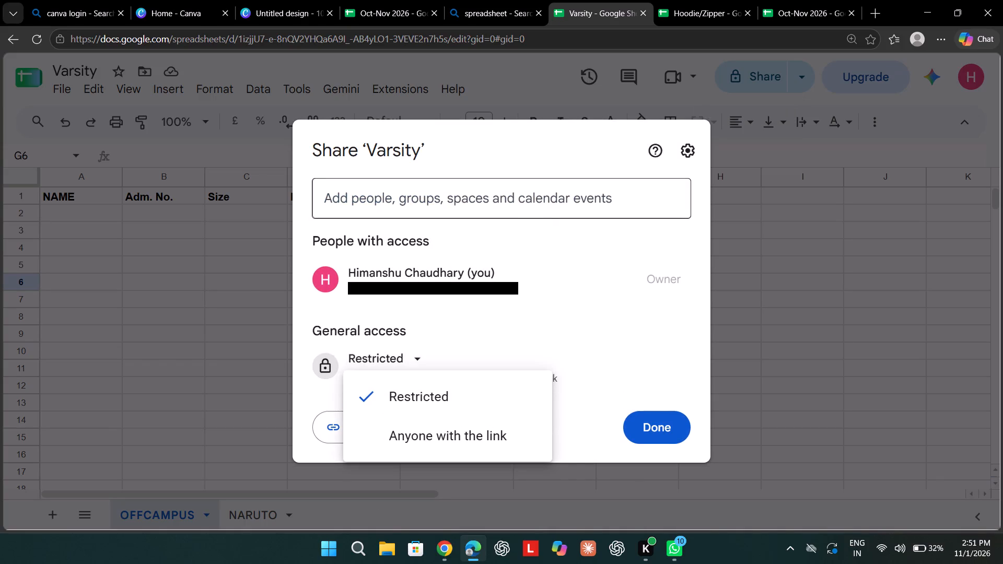
left_click(505, 235)
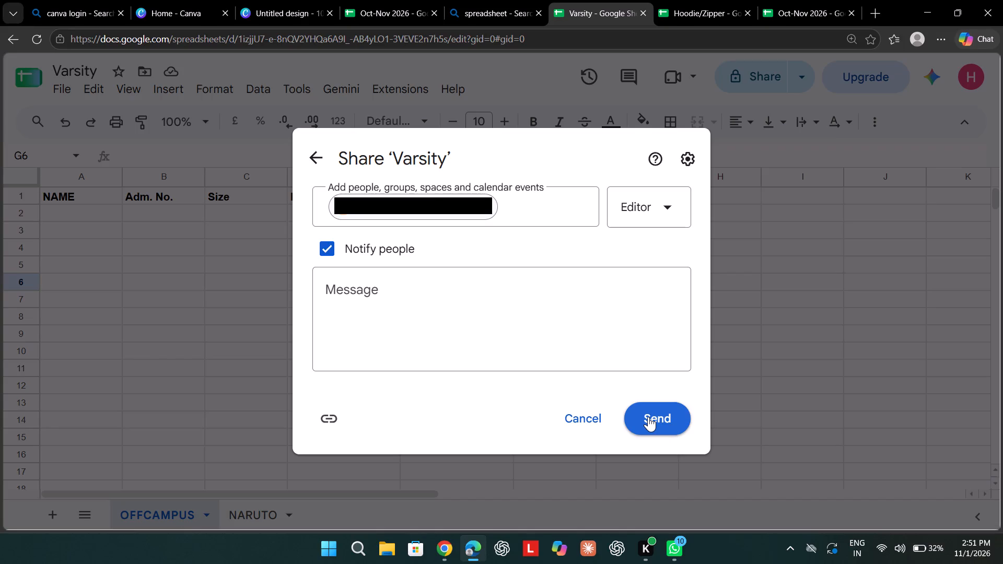
left_click(679, 426)
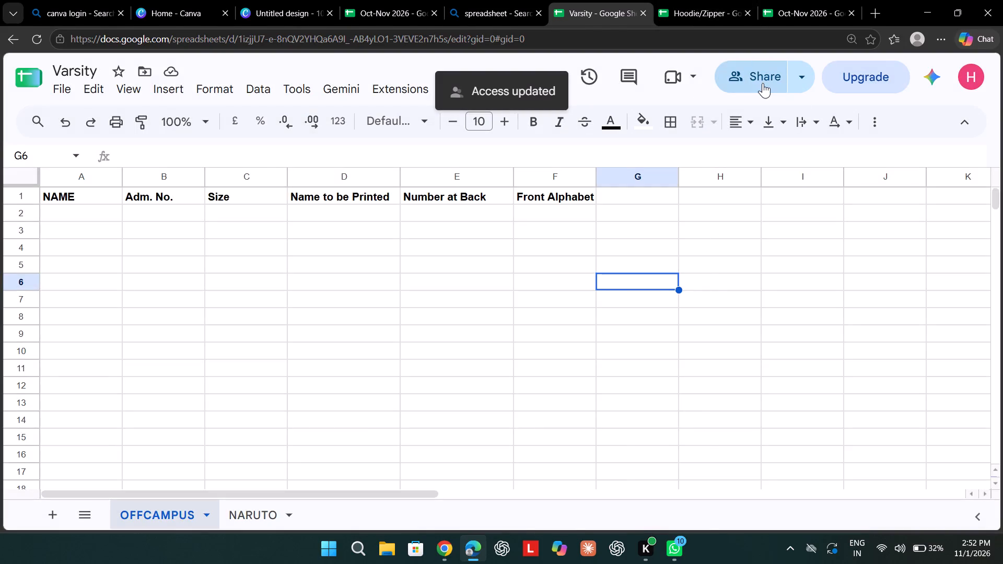
Set the general access of the Varsity spreadsheet to "Anyone with the link" with the Viewer role.
left_click(762, 82)
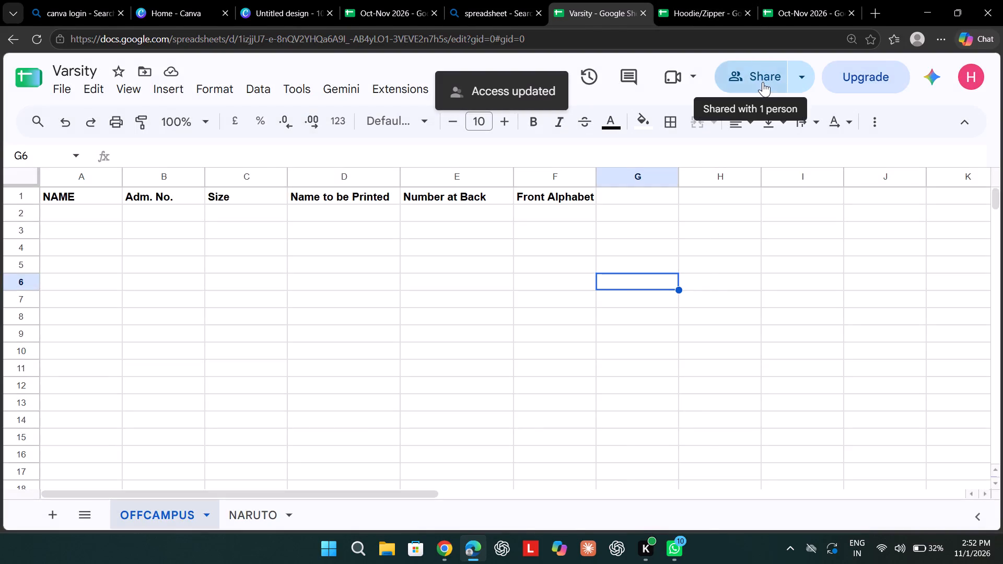
left_click(393, 384)
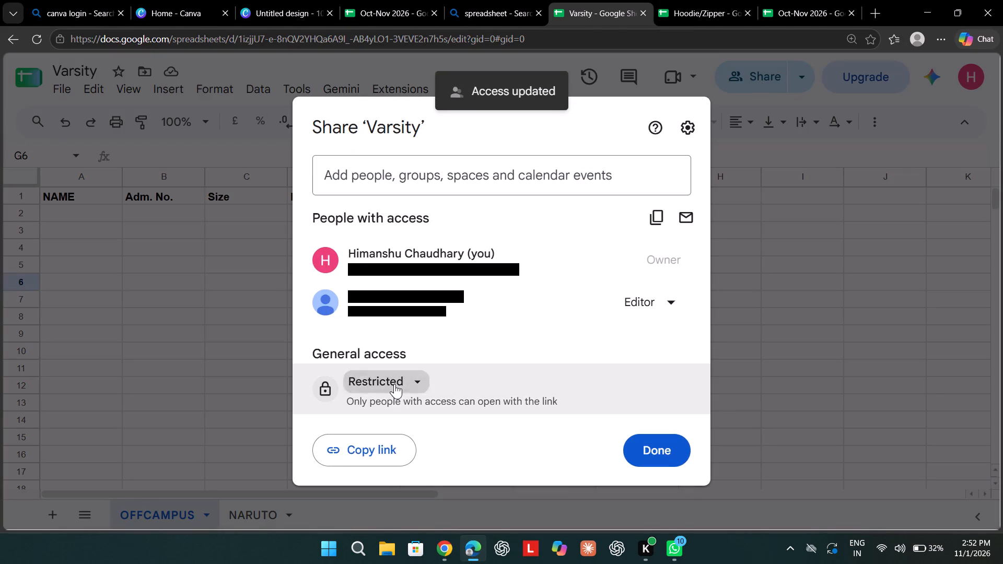
left_click(448, 457)
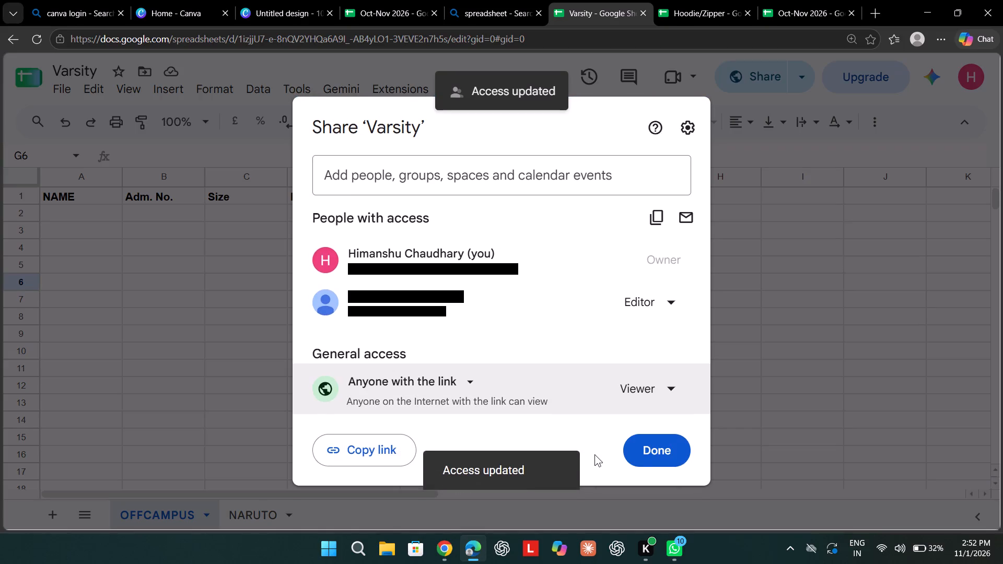
left_click(652, 453)
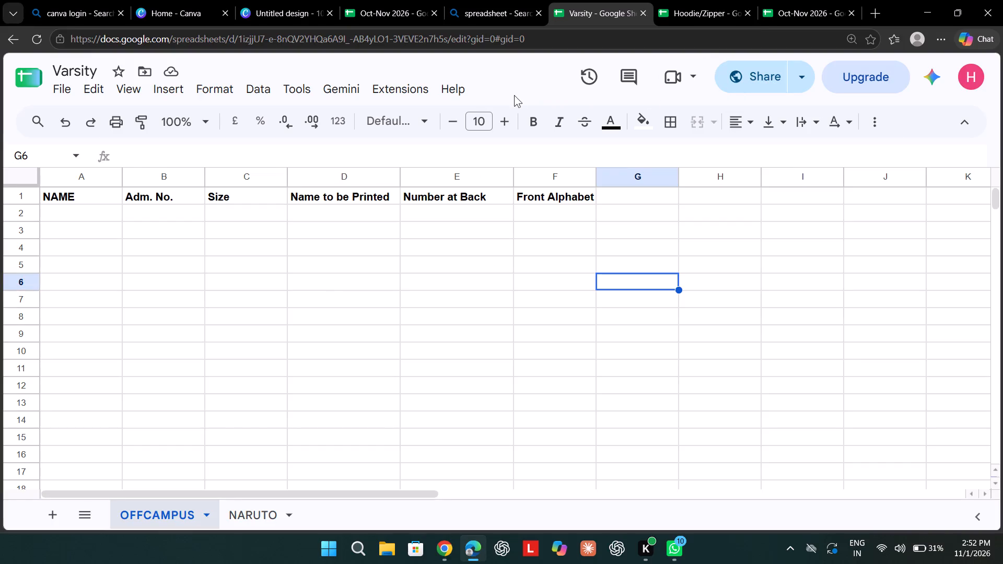
Switch to the Hoodie/Zipper spreadsheet and change its general access to "Anyone with the link".
left_click(682, 2)
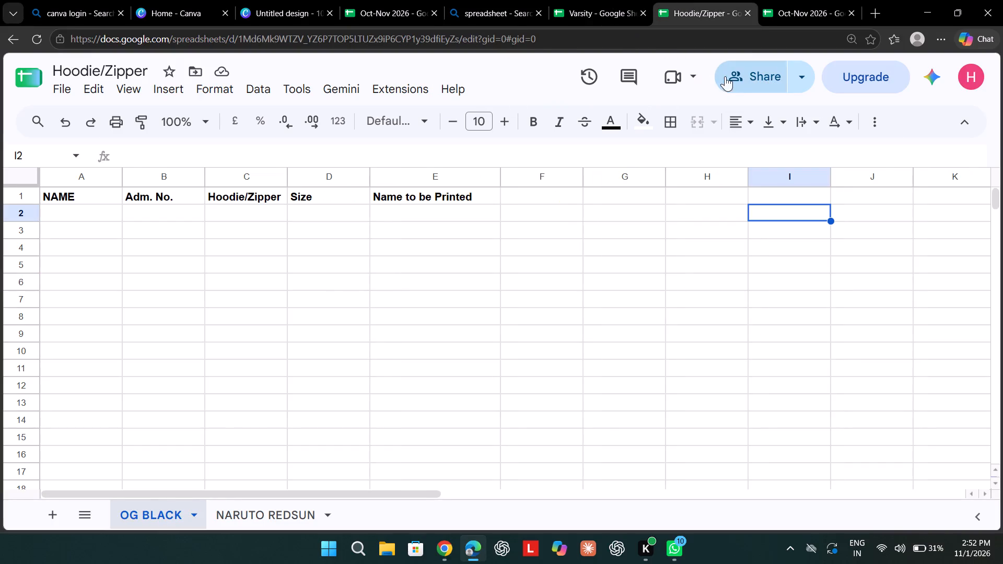
left_click(751, 82)
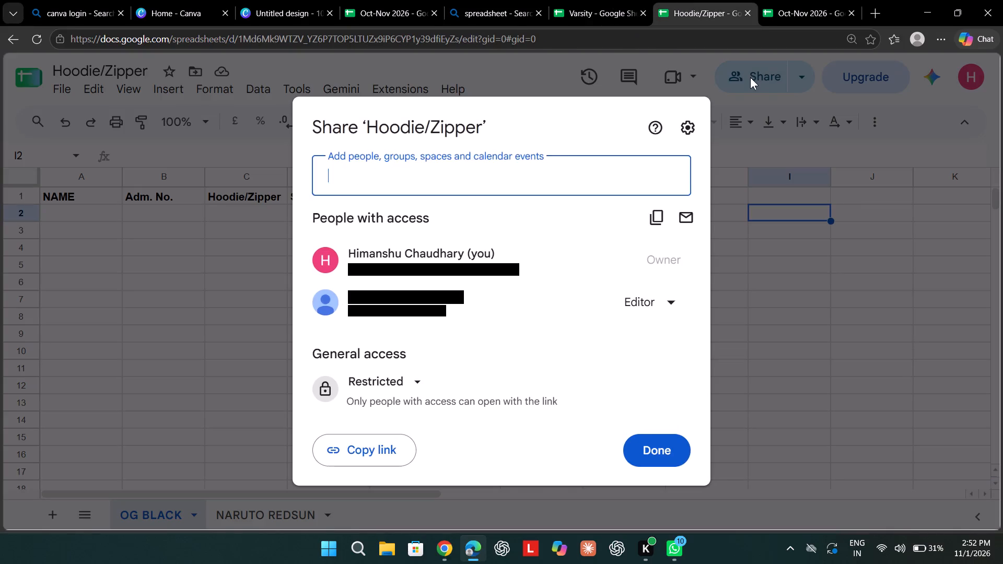
left_click(515, 397)
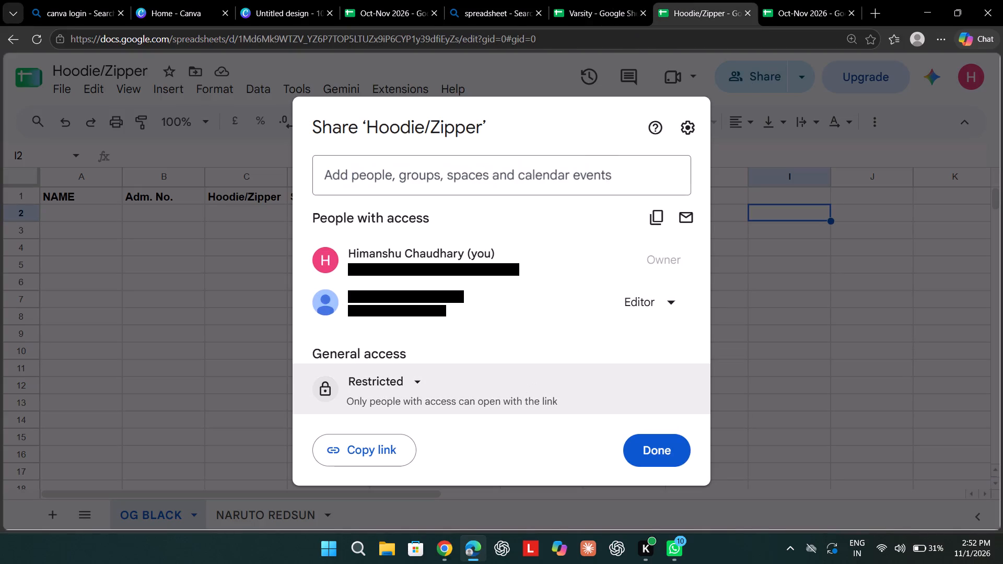
left_click(411, 382)
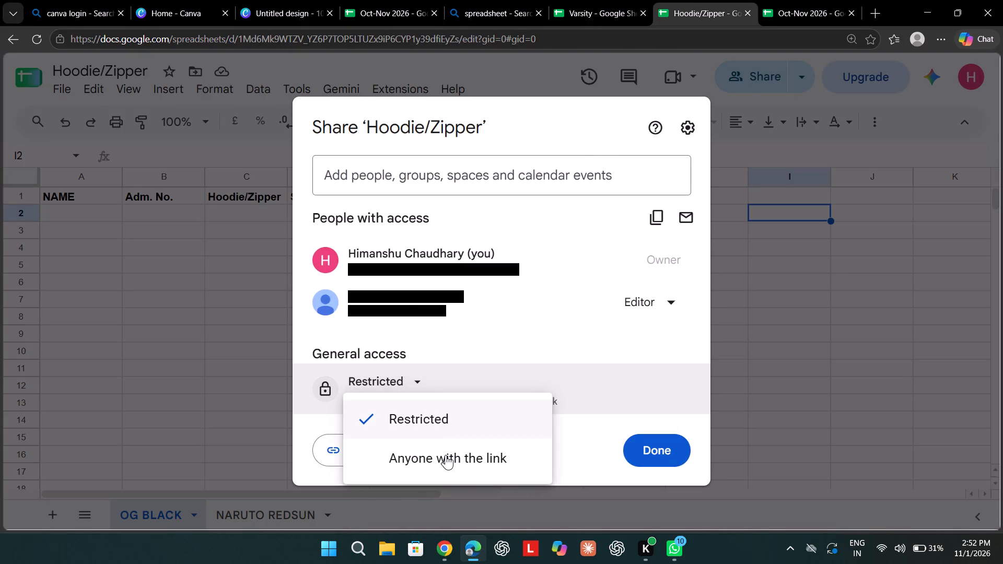
Set the Hoodie/Zipper spreadsheet's general access to "Anyone with the link" with the Viewer role and finish sharing.
left_click(445, 455)
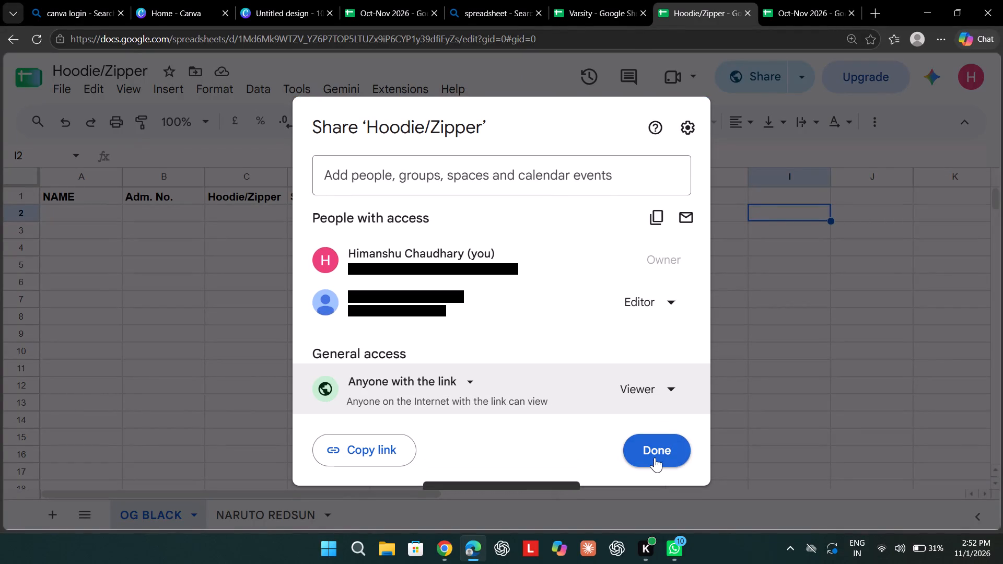
left_click(654, 457)
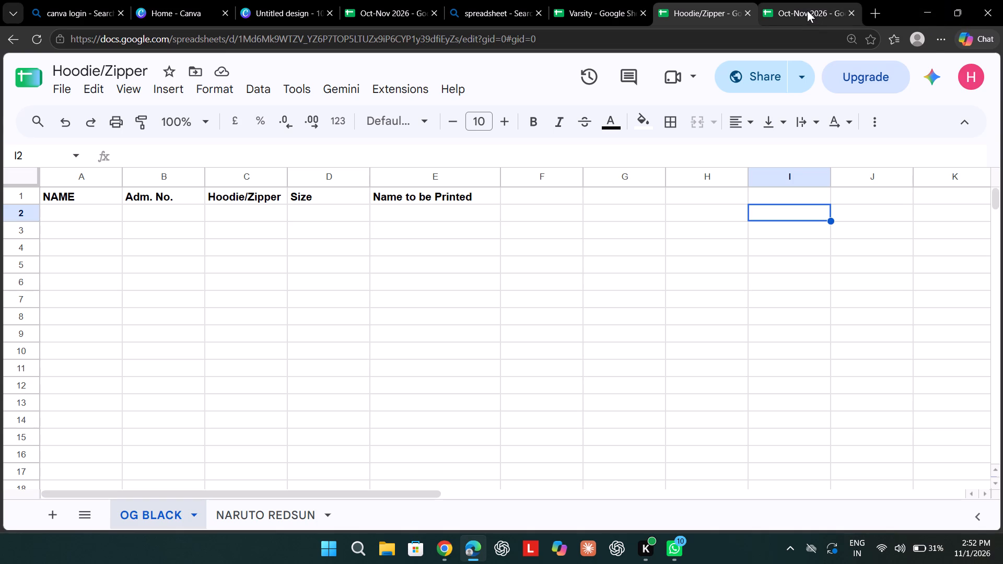
Copy the sharing link of the Hoodie/Zipper spreadsheet.
left_click(704, 9)
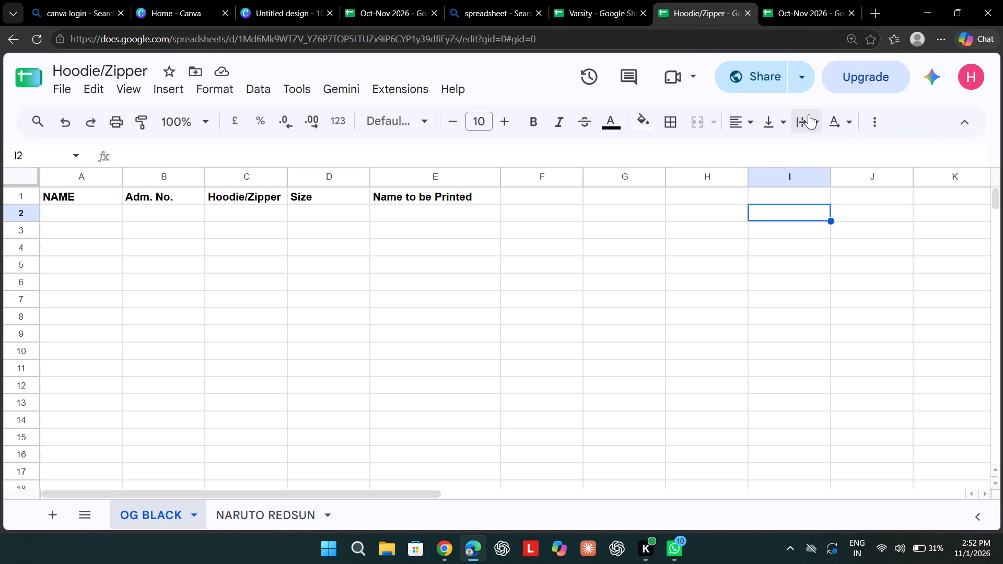
left_click(800, 74)
left_click(771, 113)
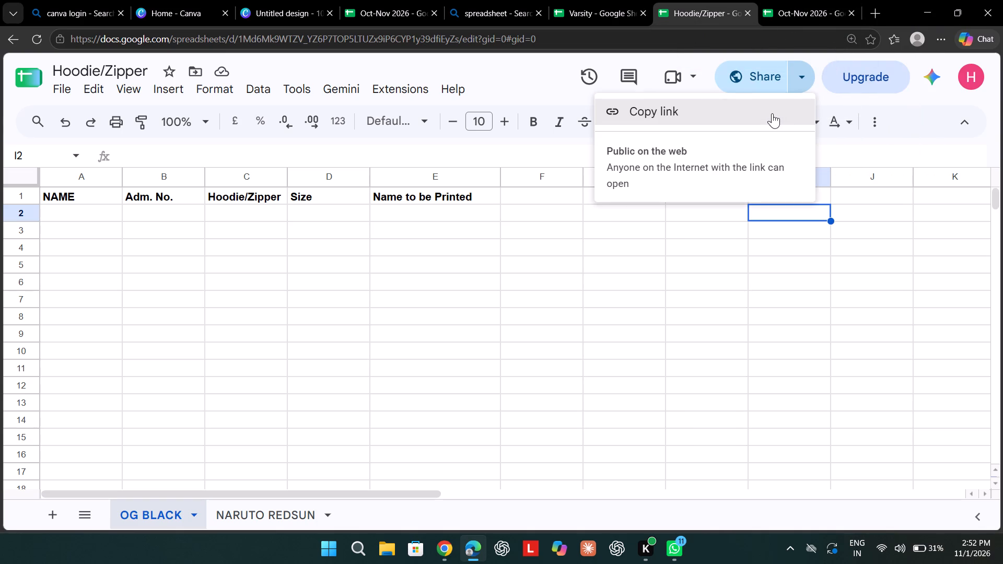
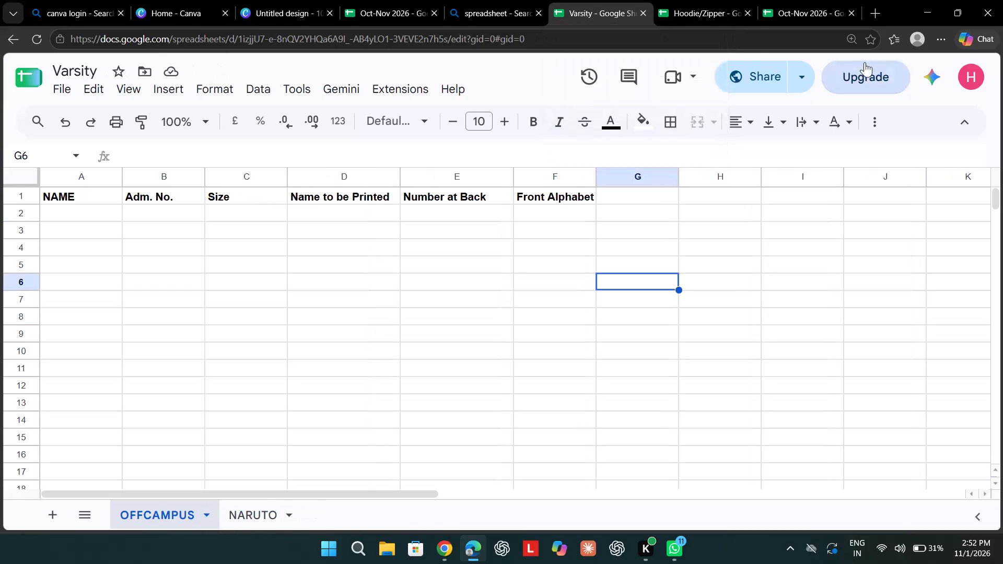
Copy the sharing link of the Varsity spreadsheet.
left_click(804, 72)
left_click(755, 105)
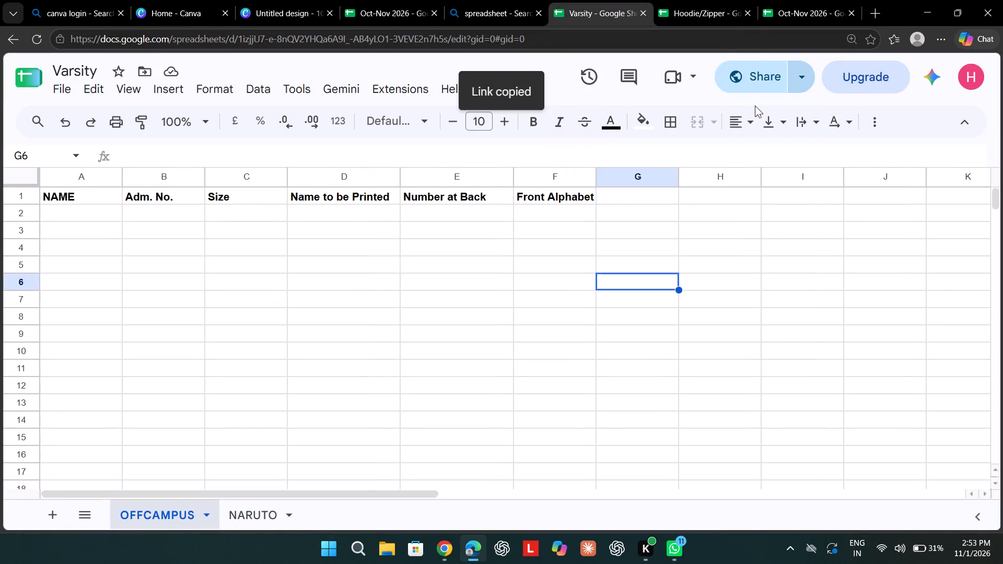